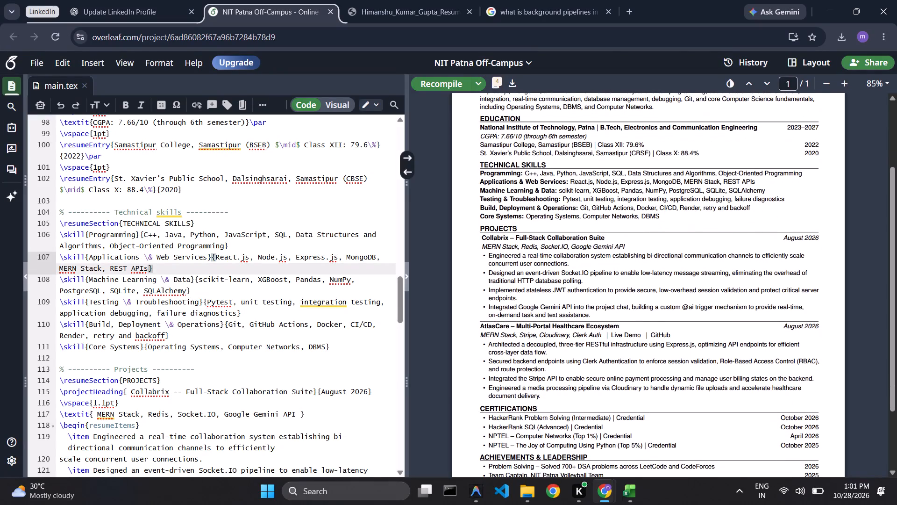
Comment out the "NPTEL – The Joy of Computing Using Python (Top 5%)" entry in the certifications section of main.tex.
scroll(833, 302, down, 1)
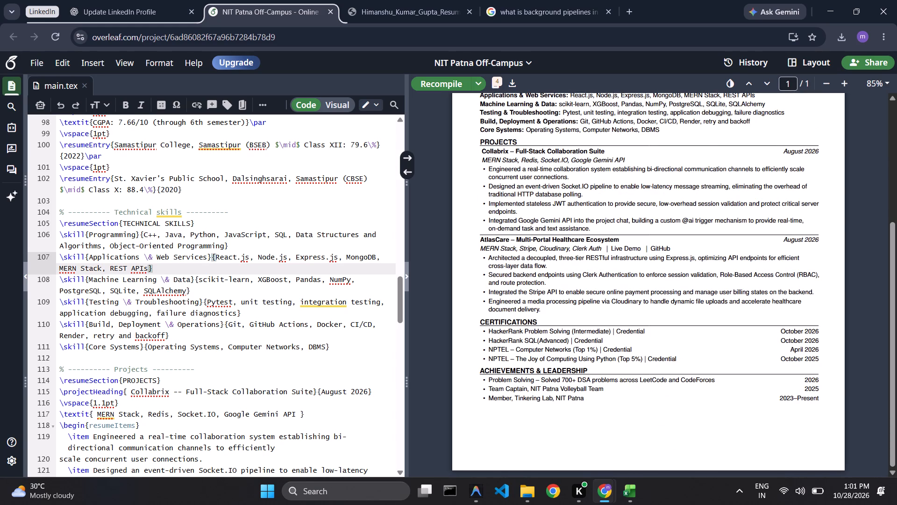
scroll(360, 353, down, 1)
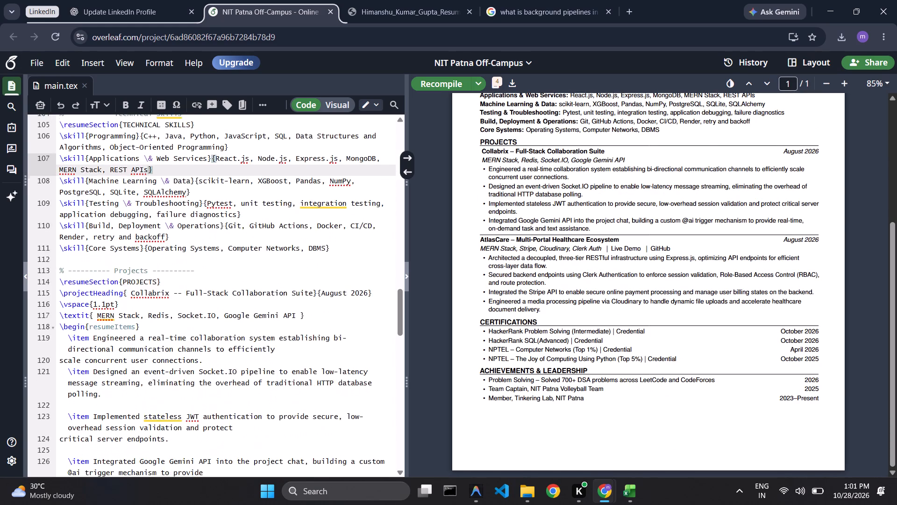
scroll(360, 353, down, 3)
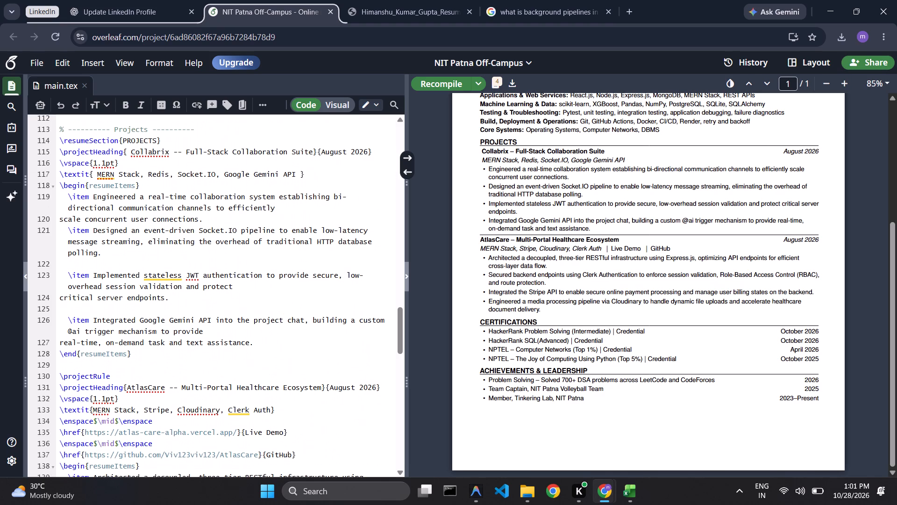
scroll(360, 353, down, 2)
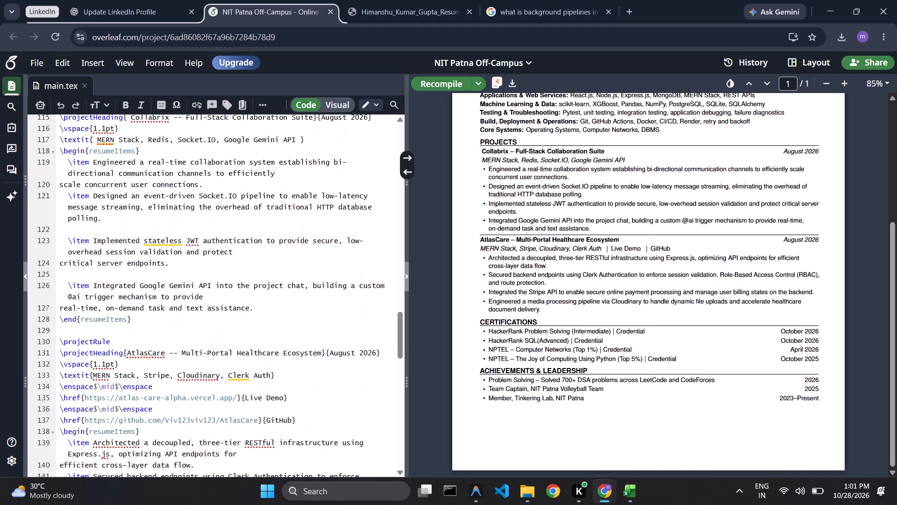
scroll(360, 353, down, 5)
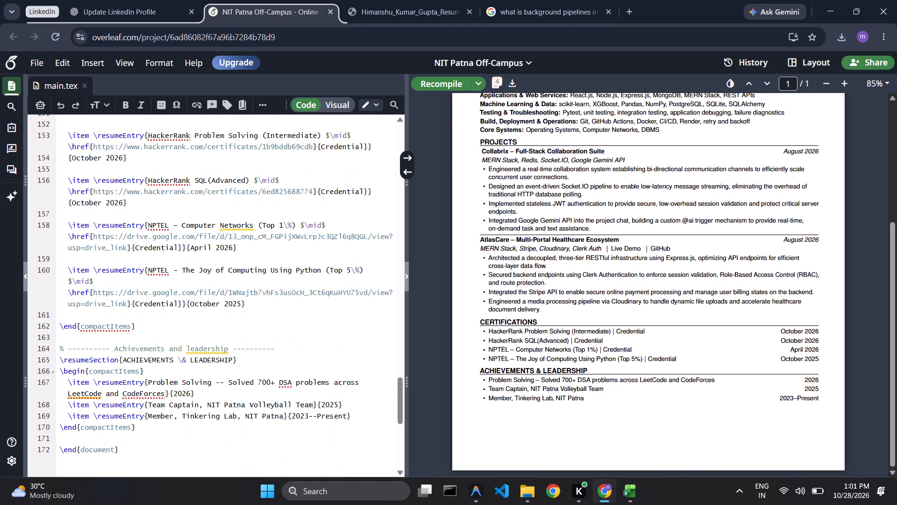
scroll(360, 353, down, 1)
drag(251, 304, 71, 274)
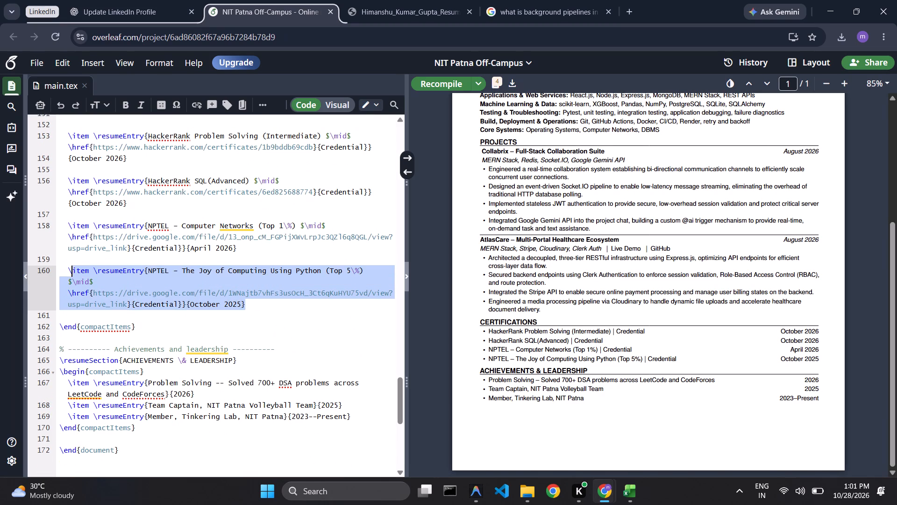
drag(71, 274, 68, 272)
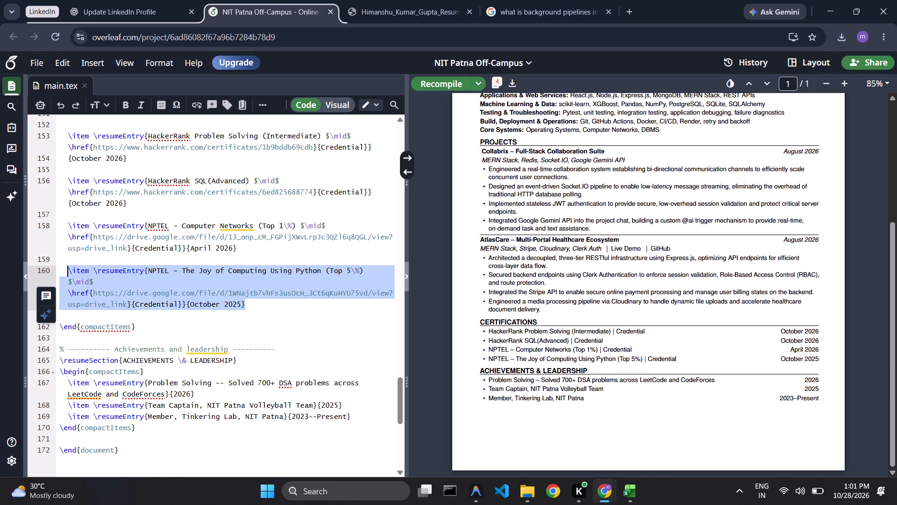
key(ctrl+slash)
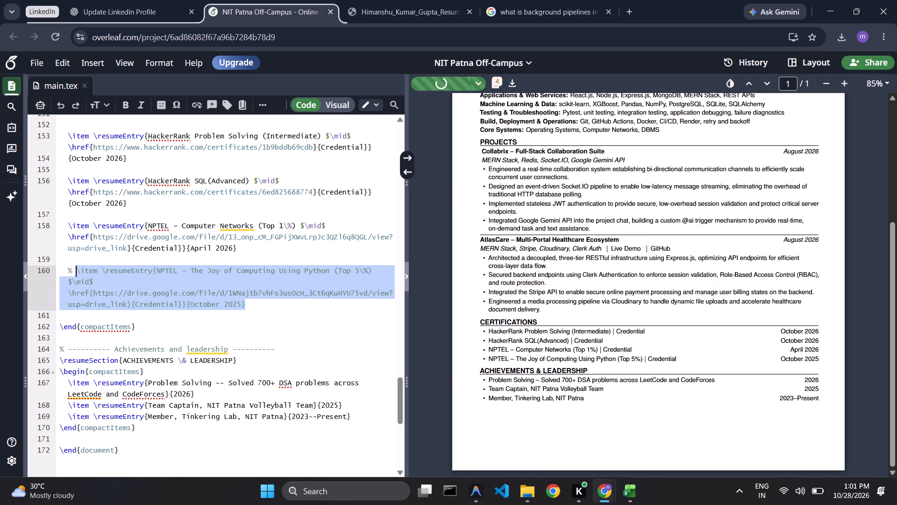
Review the compiled resume preview from the certifications up to the header, and the source up to the Technical Skills section.
scroll(686, 289, up, 1)
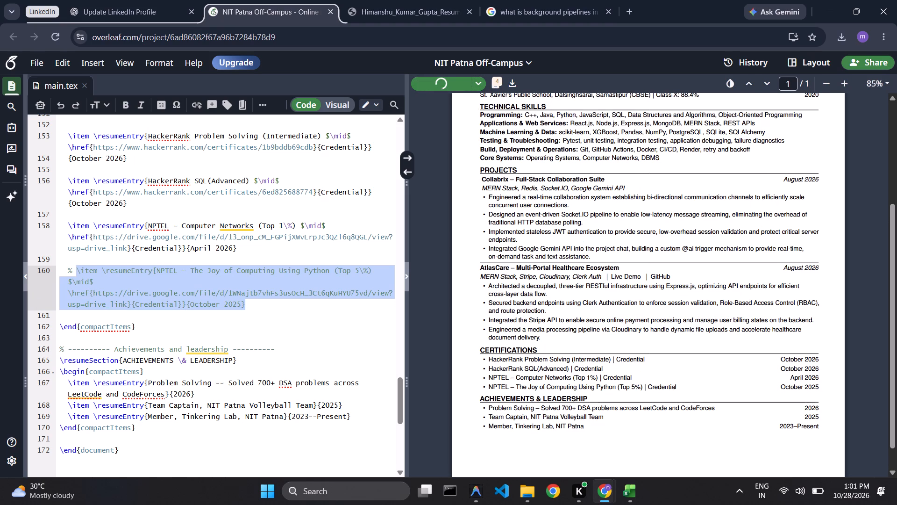
scroll(686, 289, up, 2)
scroll(745, 264, up, 1)
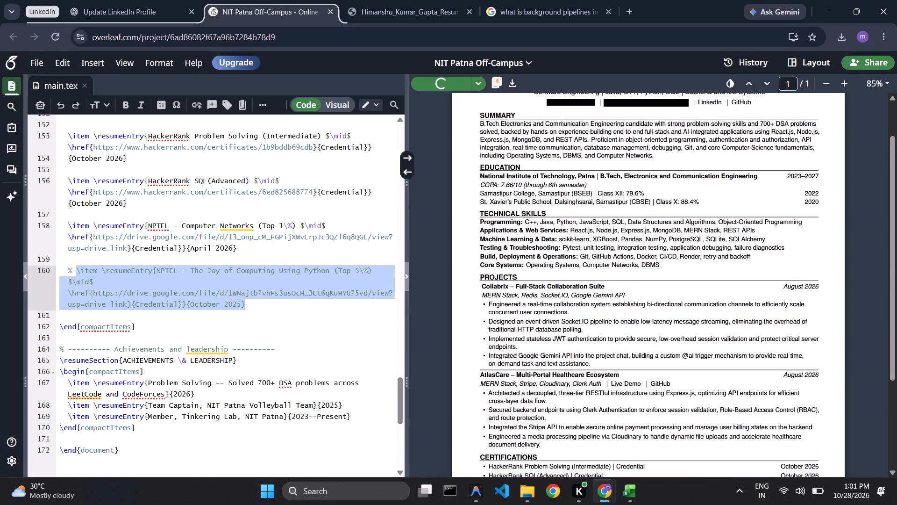
scroll(745, 264, up, 1)
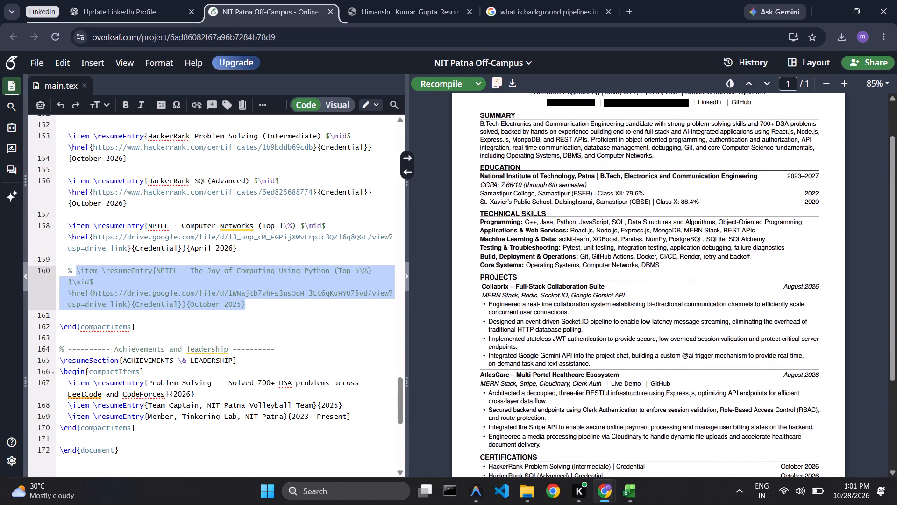
scroll(756, 255, up, 1)
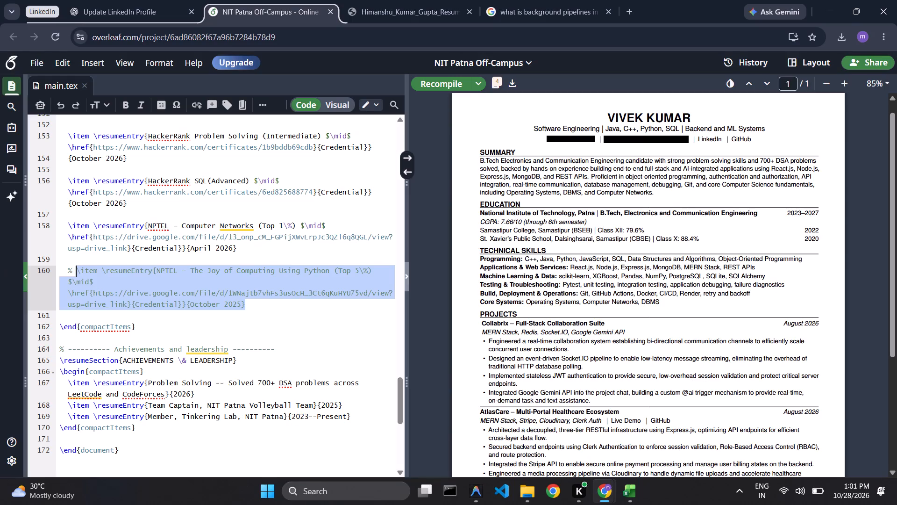
scroll(240, 239, up, 3)
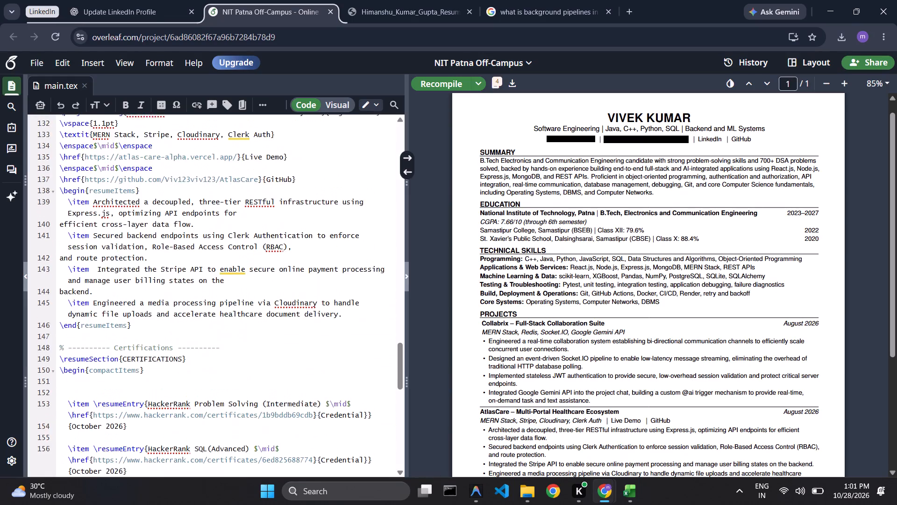
scroll(240, 239, up, 4)
scroll(303, 236, up, 1)
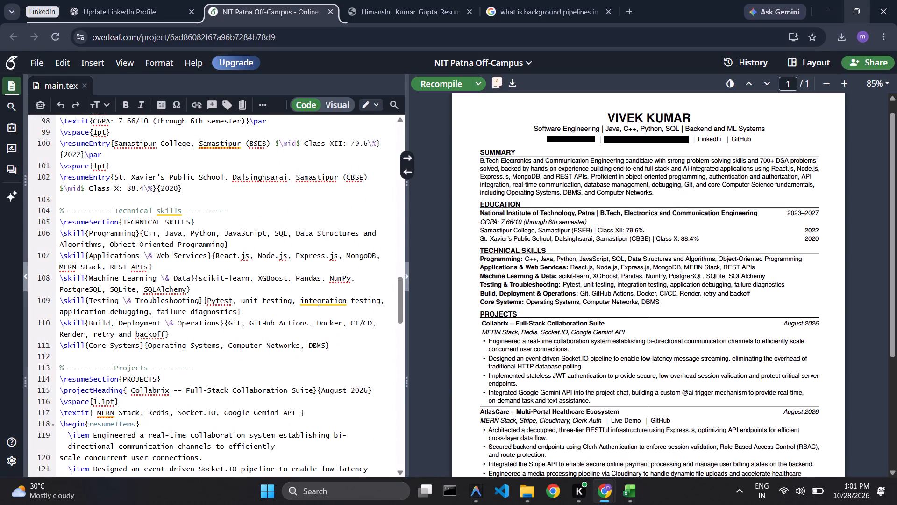
Open the Resume PDF from the placement materials folder in its own window beside the Overleaf project, and widen the code editor.
click(781, 43)
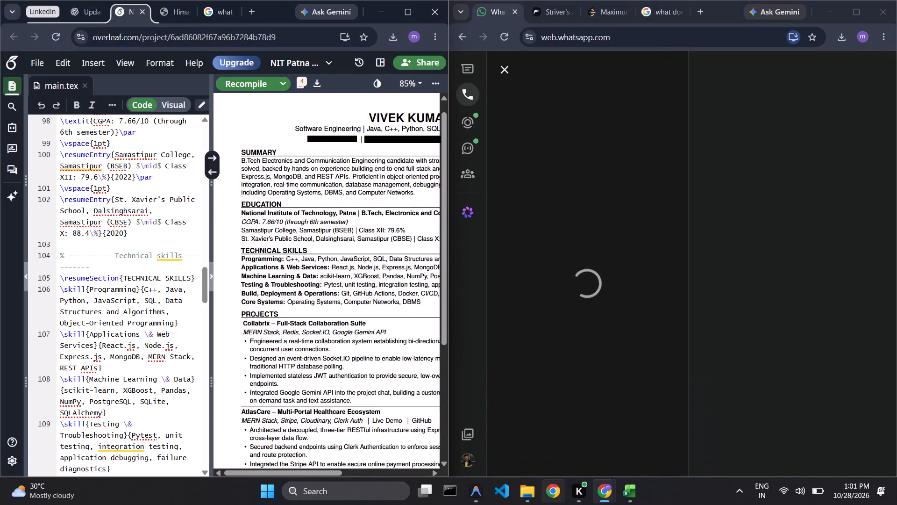
click(520, 490)
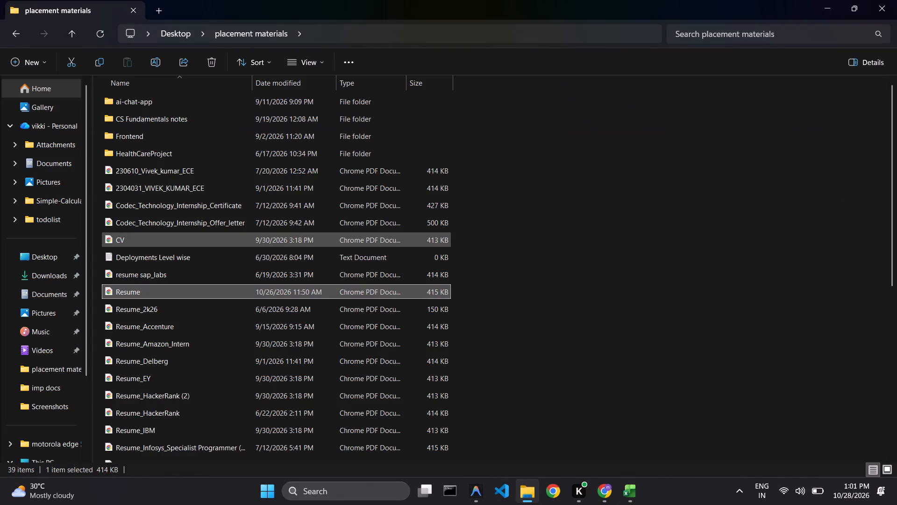
double_click(157, 286)
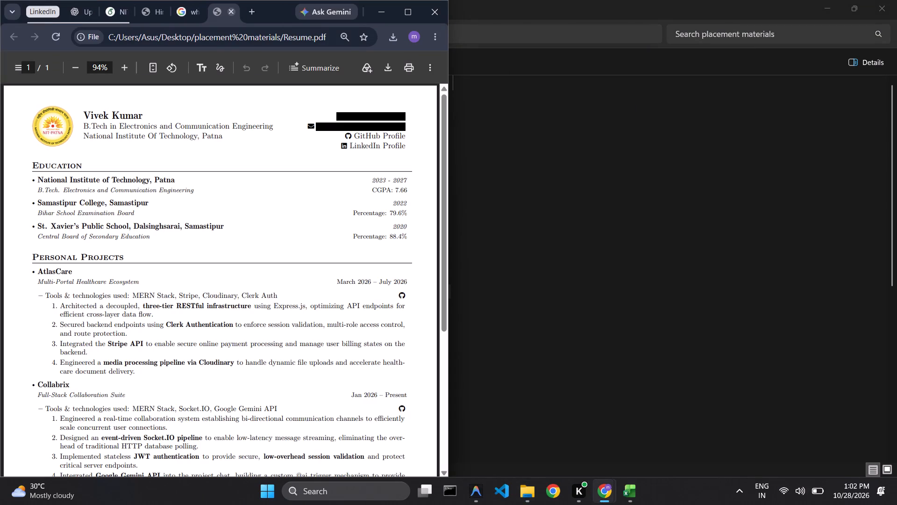
drag(217, 9, 488, 10)
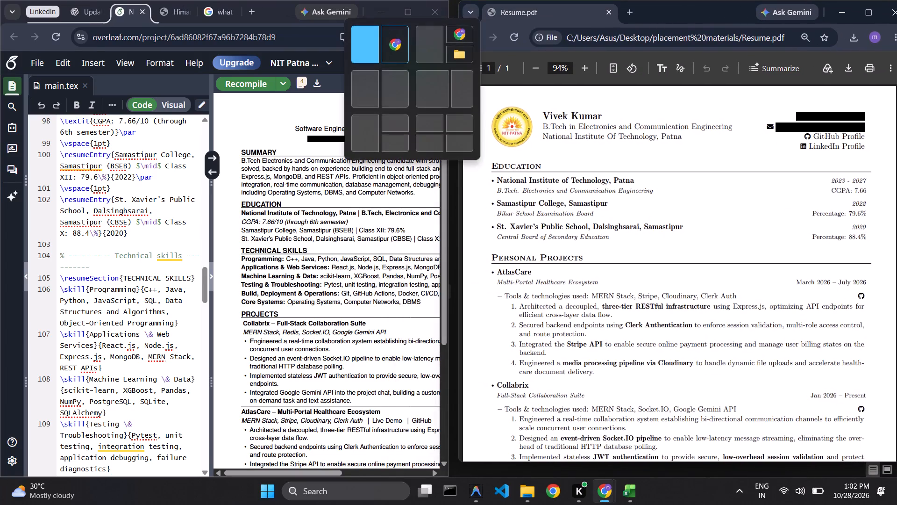
click(374, 34)
drag(213, 313, 425, 296)
scroll(657, 322, down, 3)
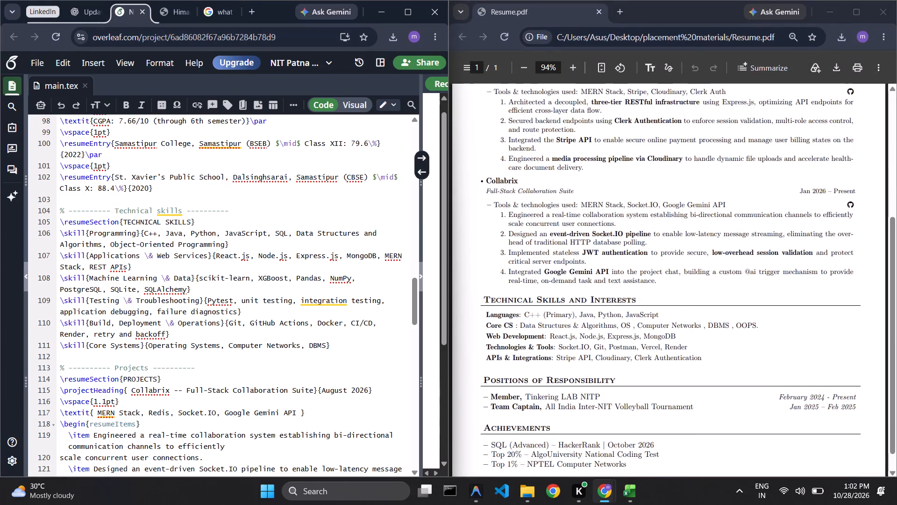
scroll(277, 338, down, 1)
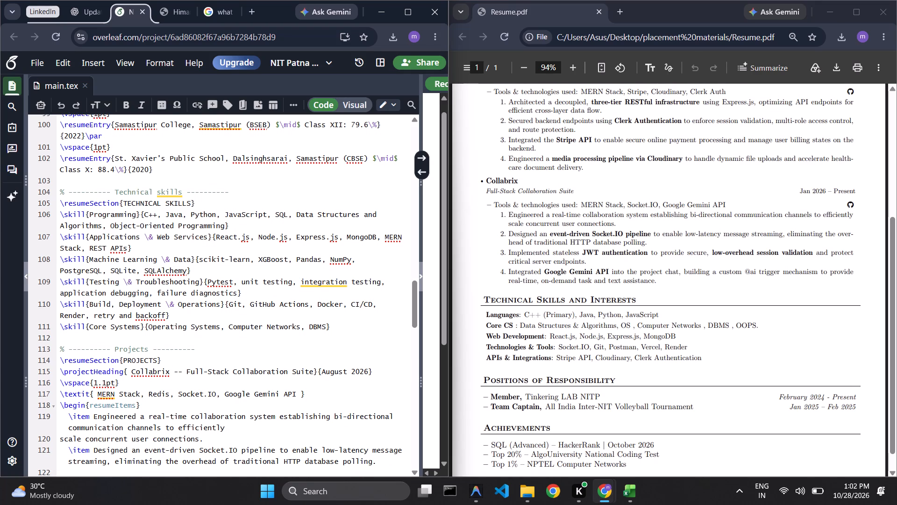
scroll(601, 322, down, 1)
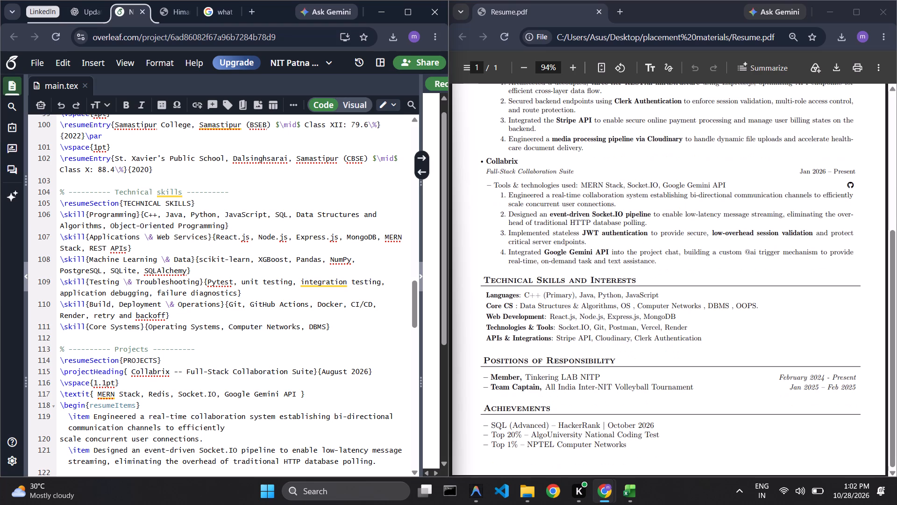
scroll(778, 292, down, 1)
scroll(775, 312, up, 1)
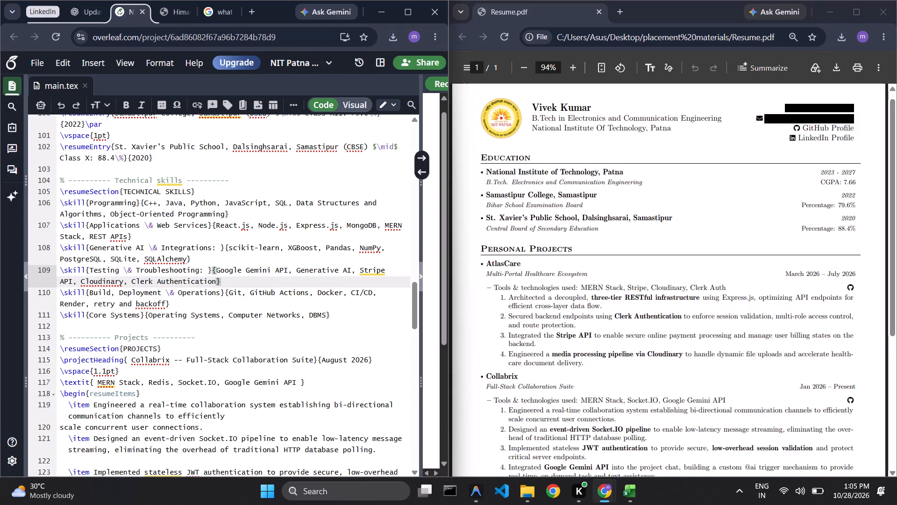
scroll(240, 374, down, 1)
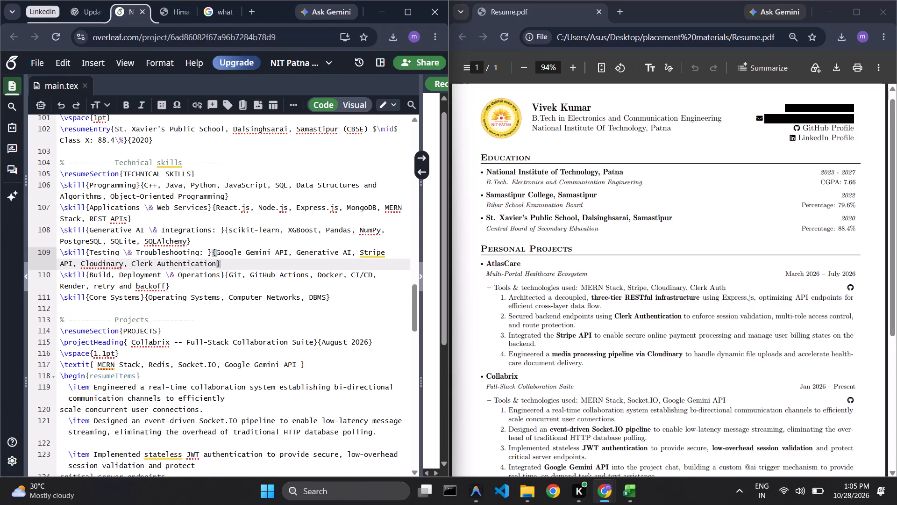
drag(91, 275, 218, 279)
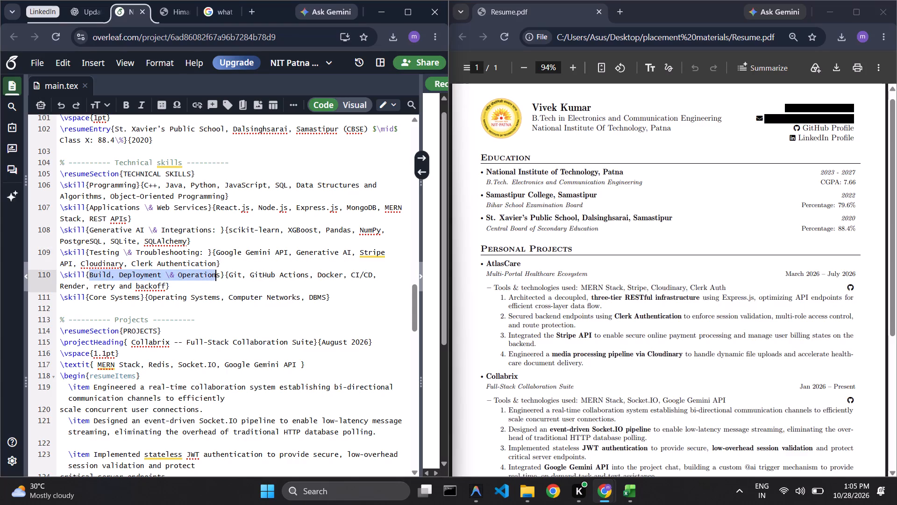
drag(218, 279, 218, 278)
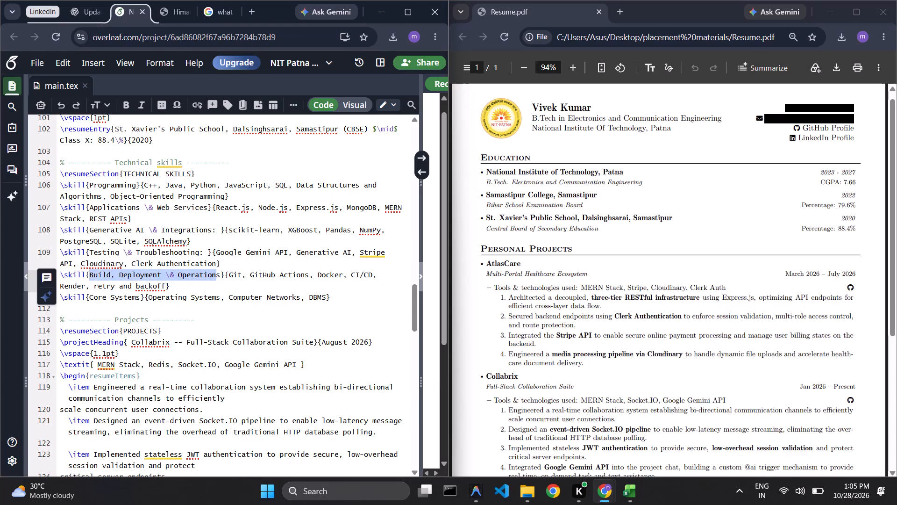
key(ctrl+v)
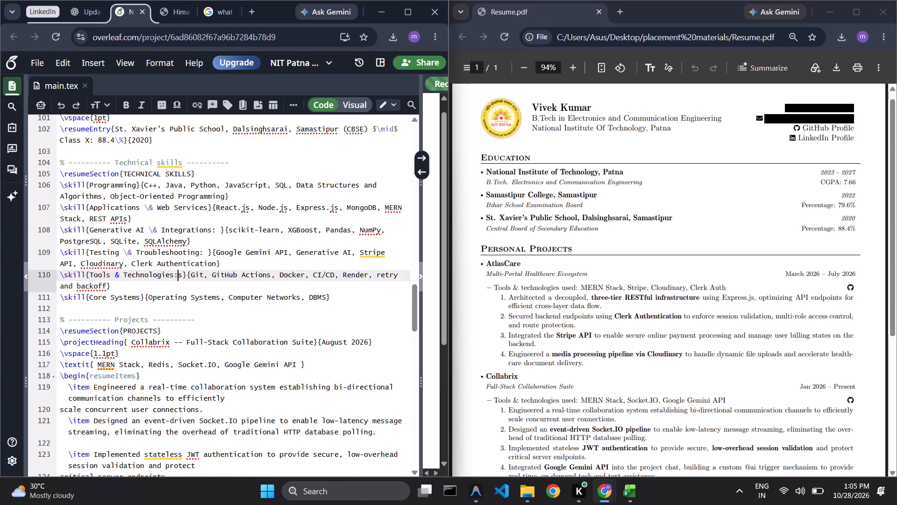
key(Right)
key(BackSpace)
key(space)
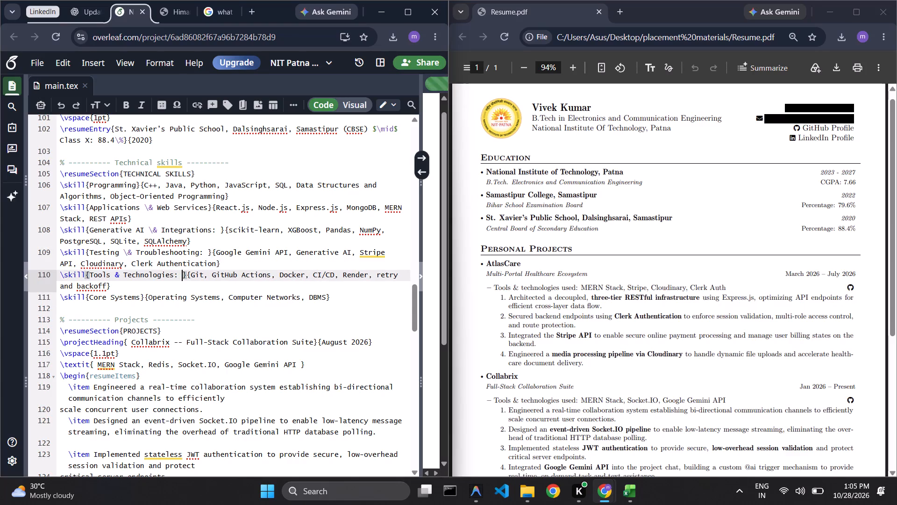
click(171, 282)
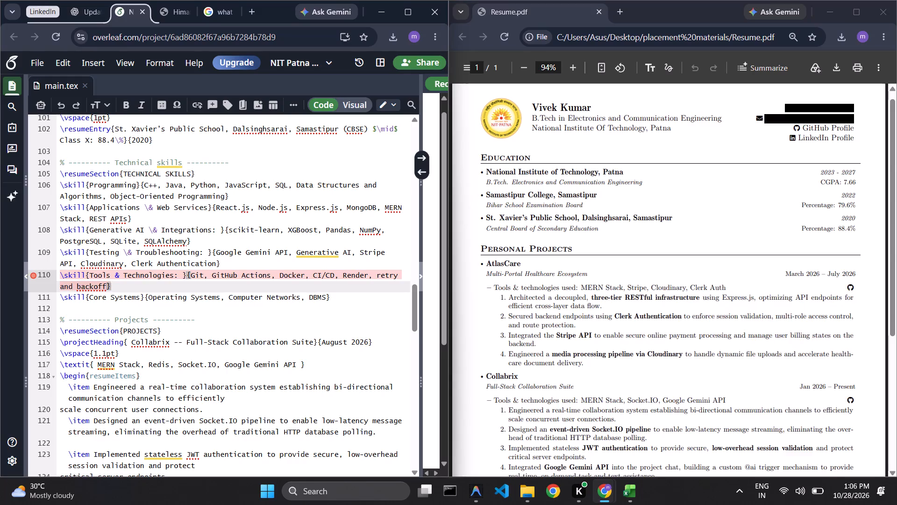
Escape the ampersand in the "Tools & Technologies" skill heading as \&.
click(114, 278)
key(backslash)
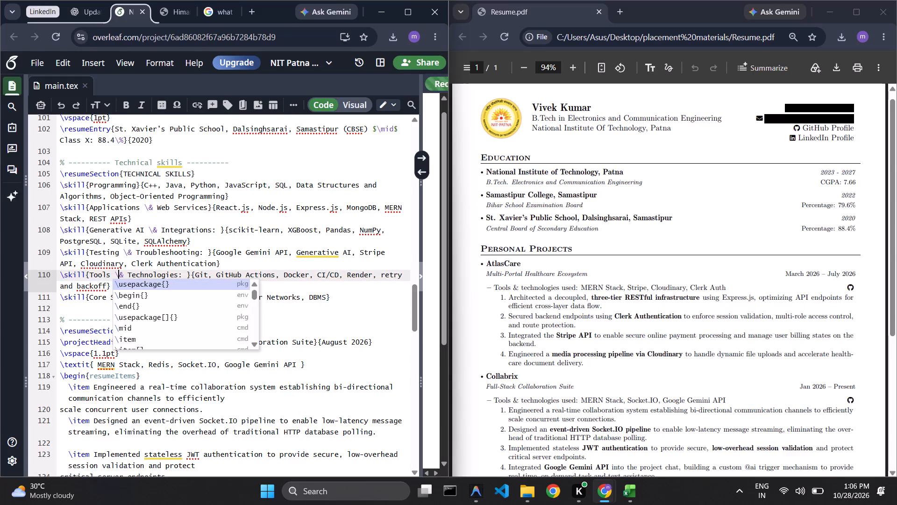
click(221, 261)
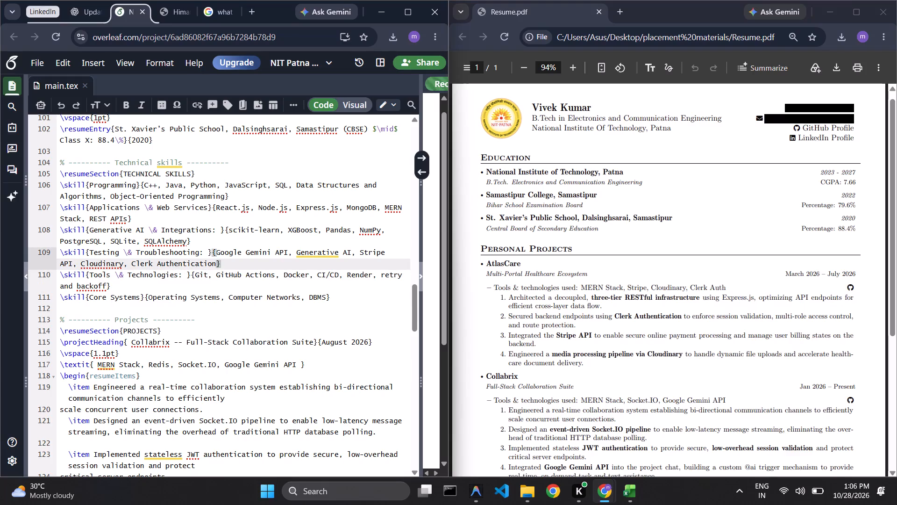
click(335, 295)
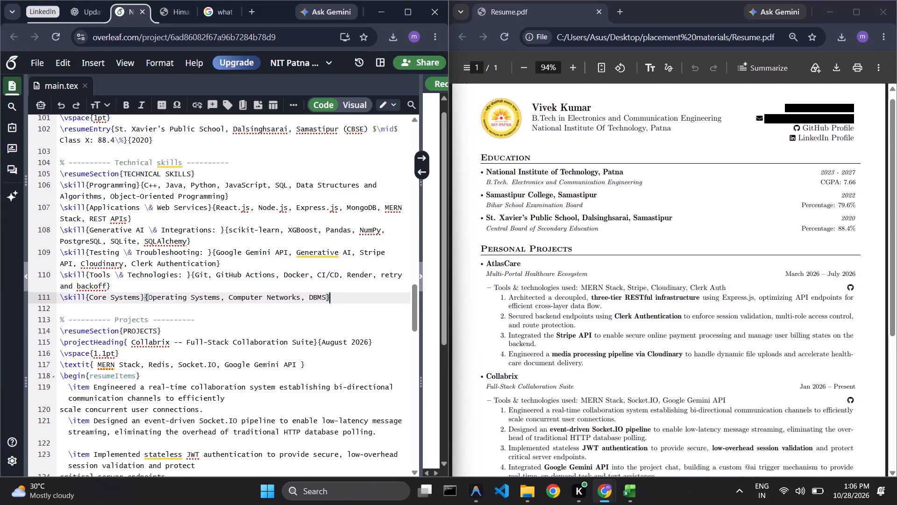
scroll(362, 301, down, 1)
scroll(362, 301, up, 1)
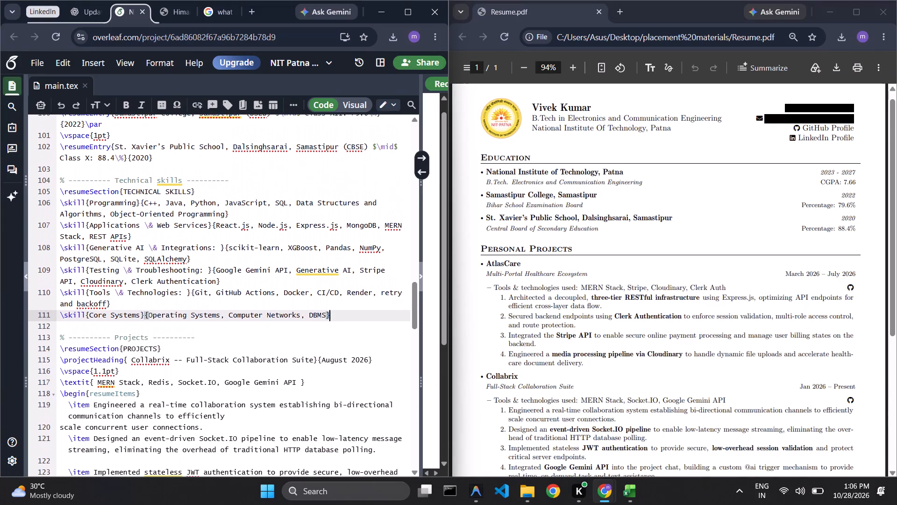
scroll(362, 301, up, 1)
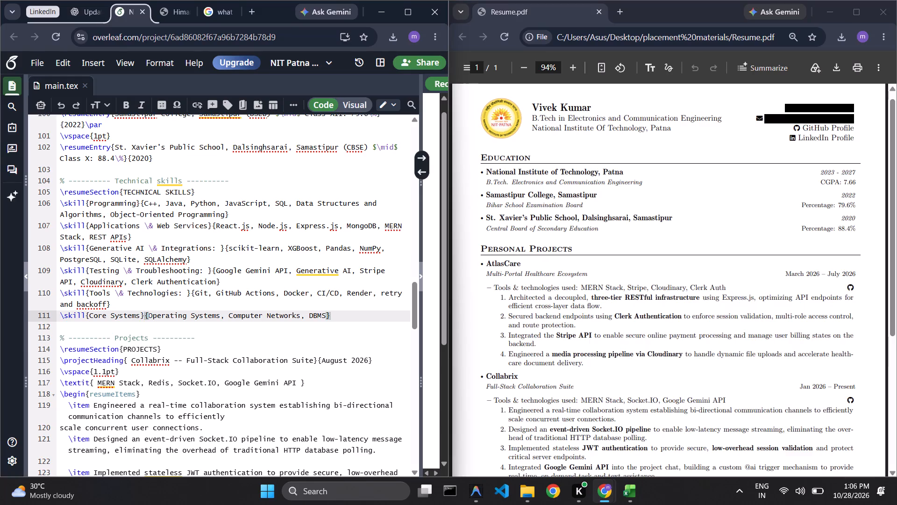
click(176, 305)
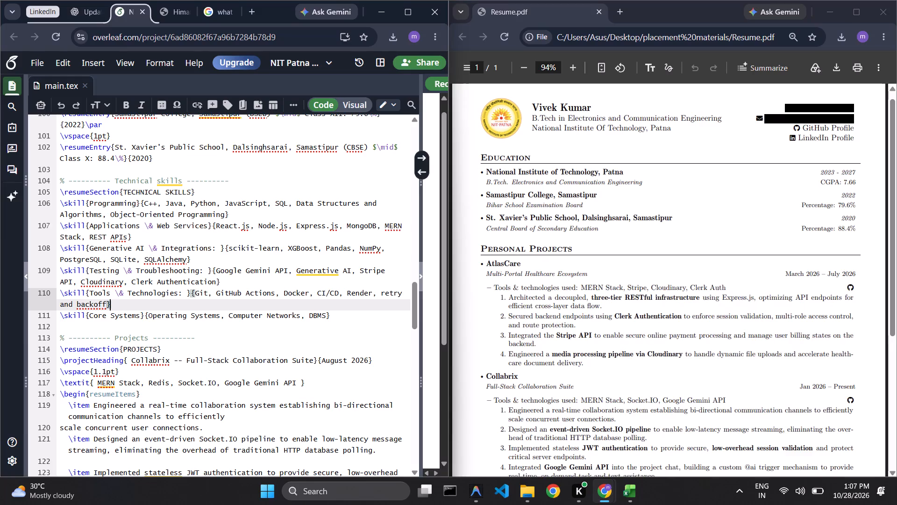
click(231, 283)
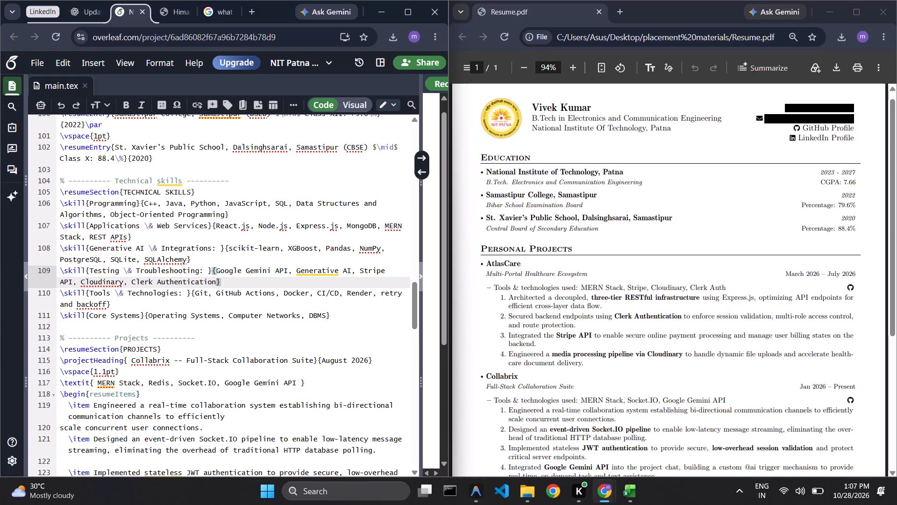
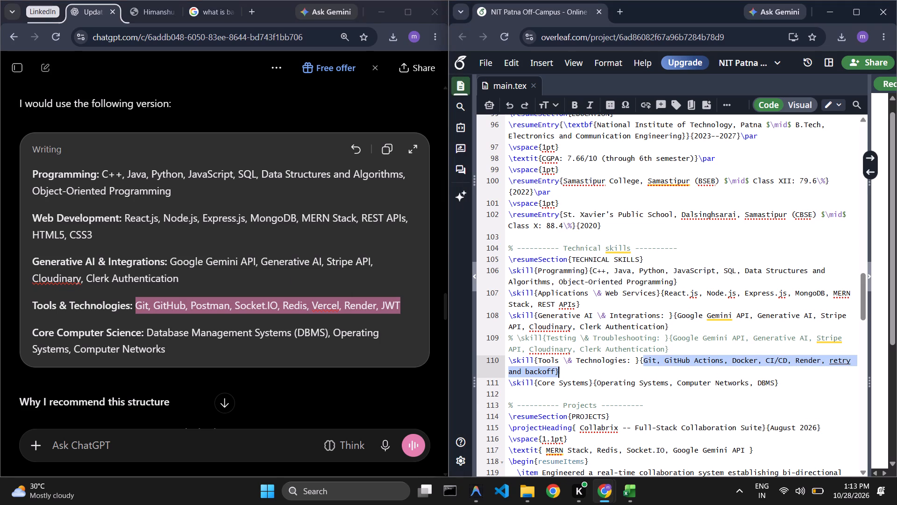
drag(557, 375, 555, 372)
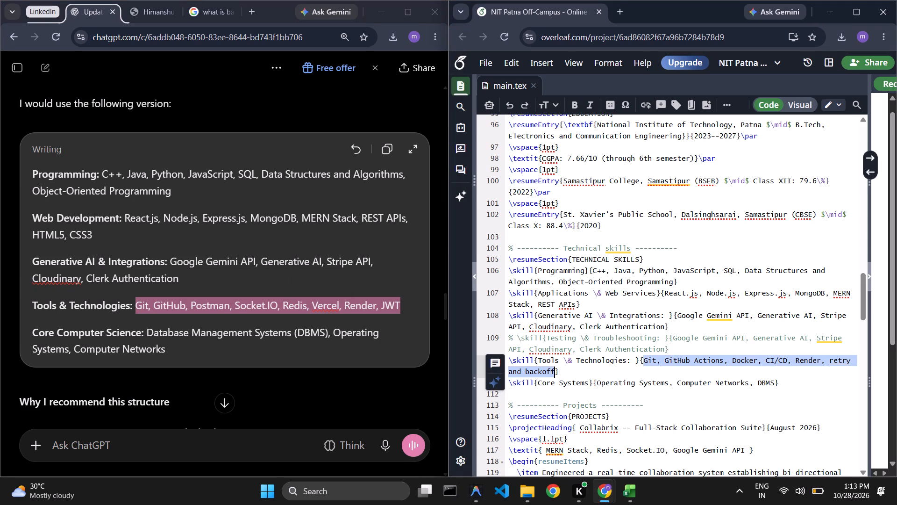
key(ctrl+v)
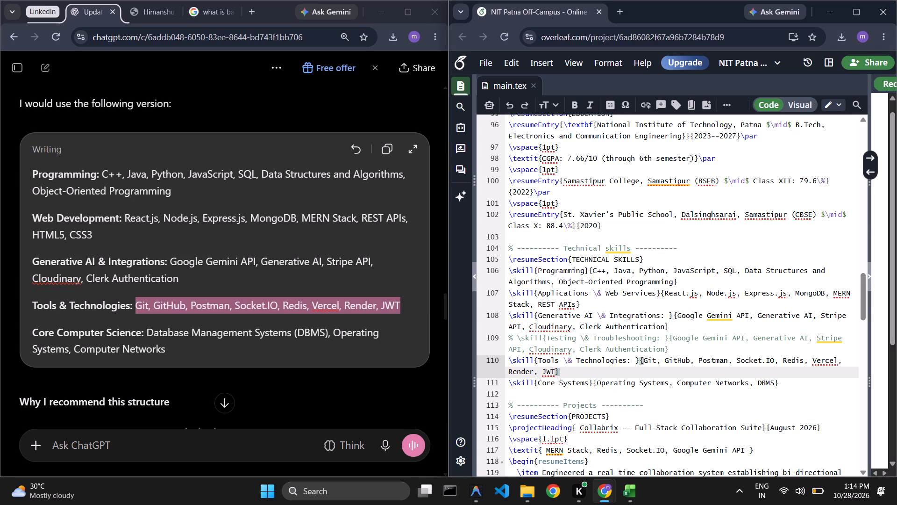
click(562, 371)
click(787, 382)
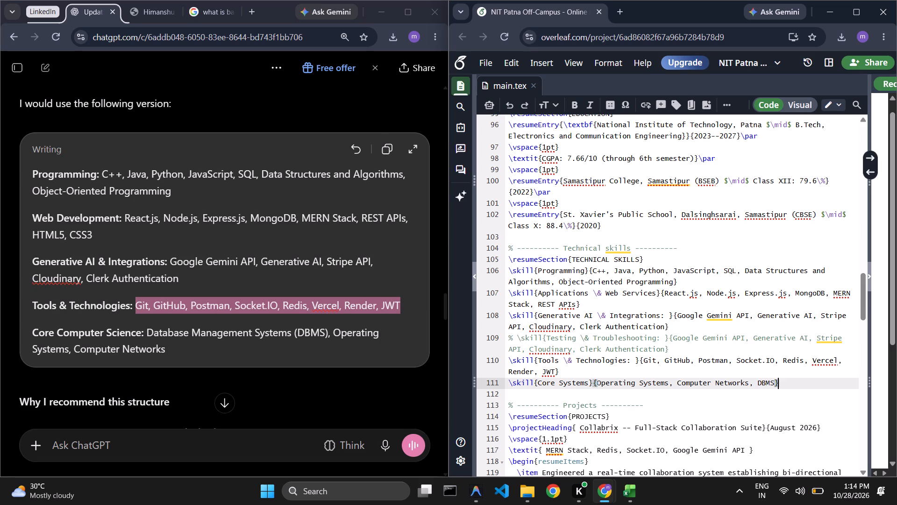
click(766, 368)
scroll(700, 377, down, 1)
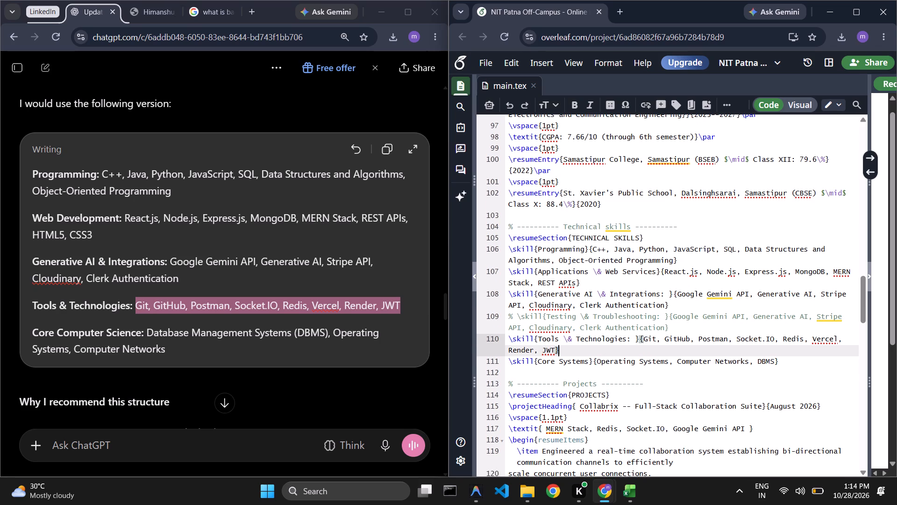
click(775, 370)
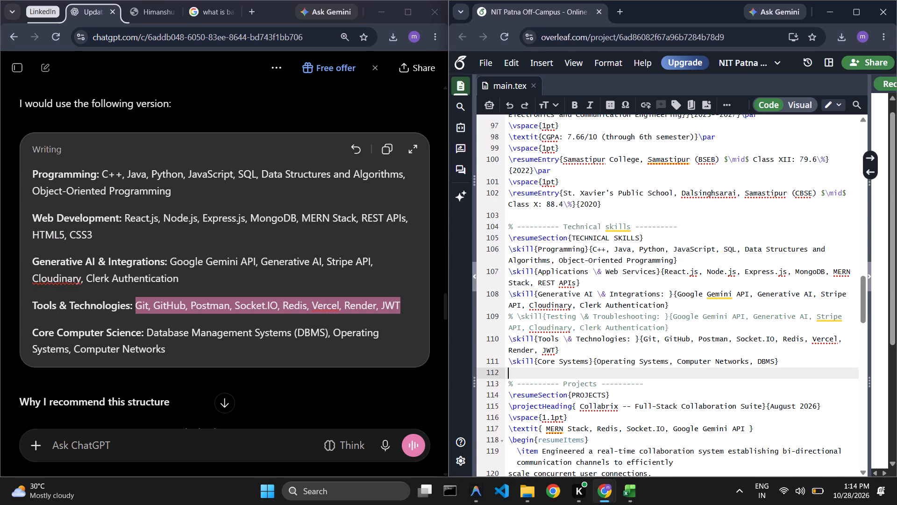
click(780, 362)
scroll(792, 363, up, 1)
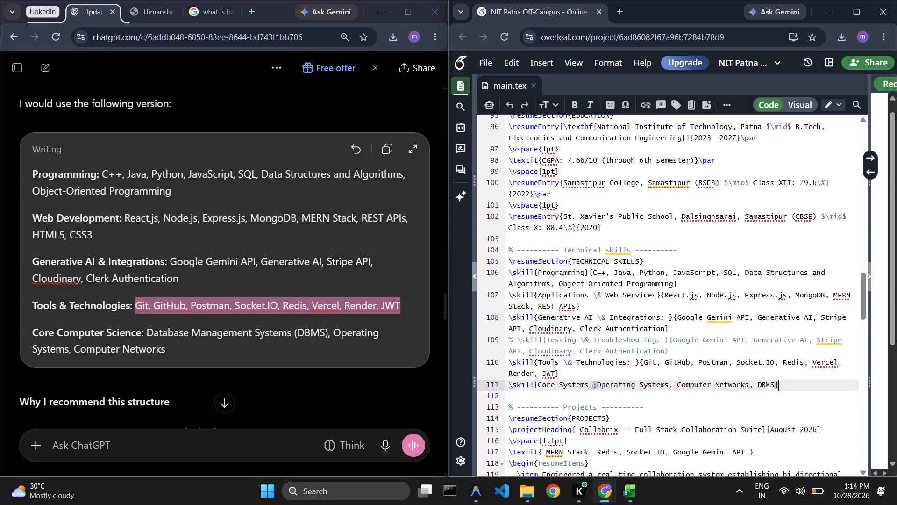
click(847, 359)
scroll(847, 359, up, 1)
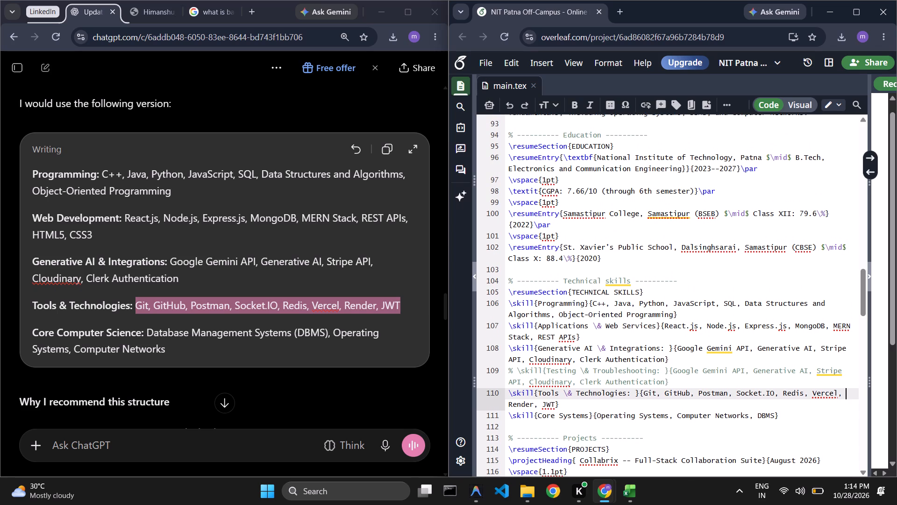
click(800, 383)
click(668, 426)
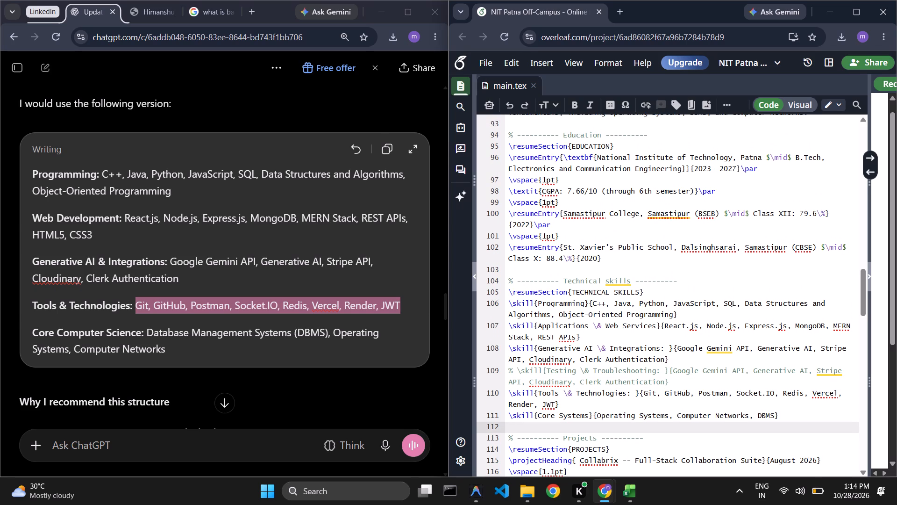
click(781, 418)
click(740, 429)
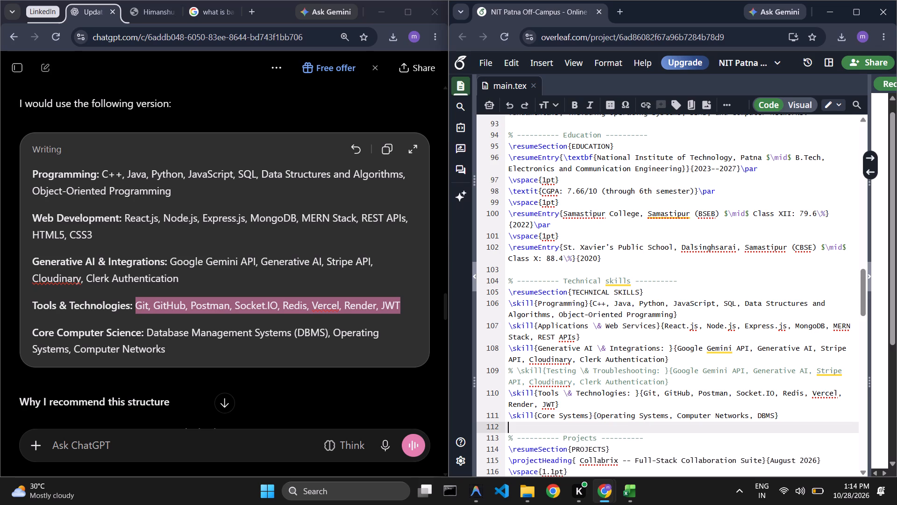
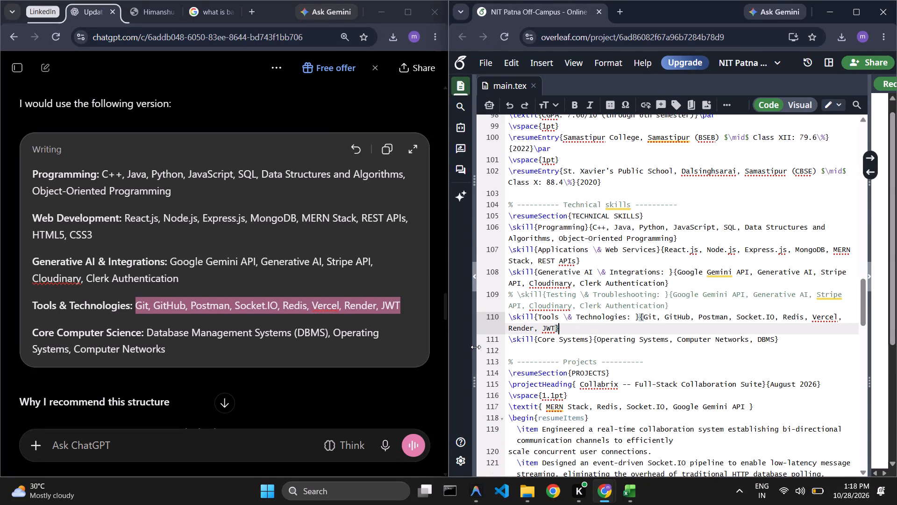
Maximize the Overleaf window and resize its panes so the LaTeX source and the compiled resume preview sit side by side.
drag(476, 348, 322, 316)
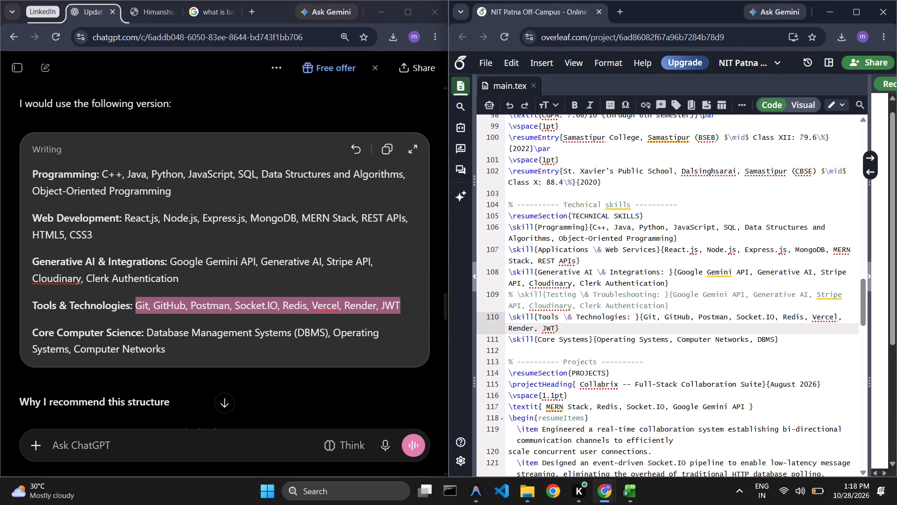
click(859, 6)
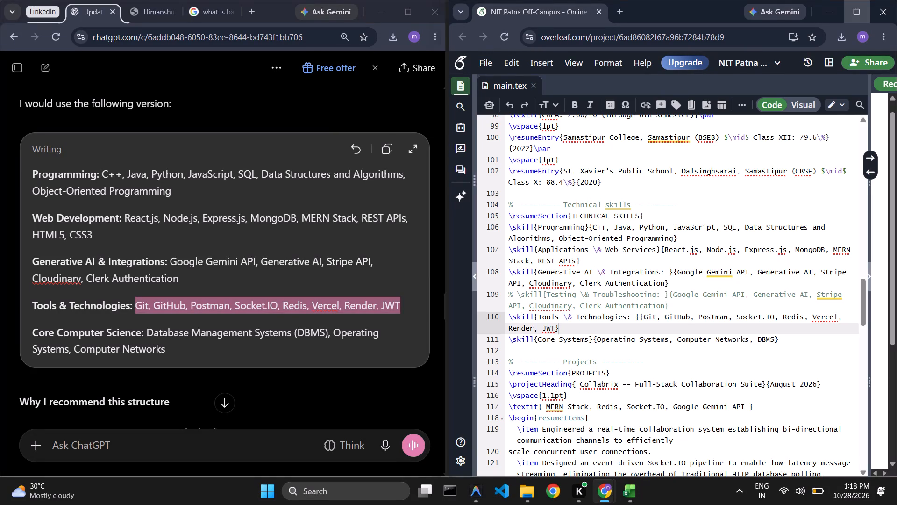
drag(843, 236, 436, 246)
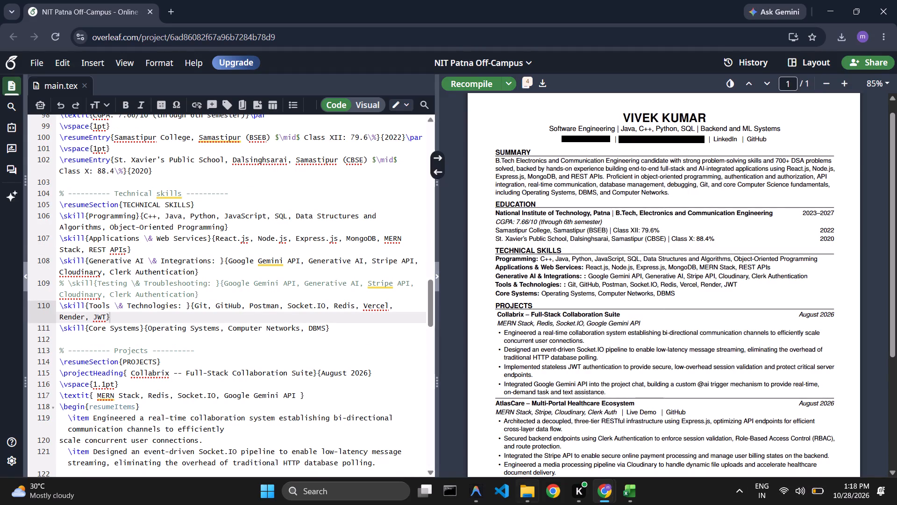
Open the reference resume PDF saved on the desktop and examine its Summary, Education, Technical Skills and Projects sections.
click(526, 490)
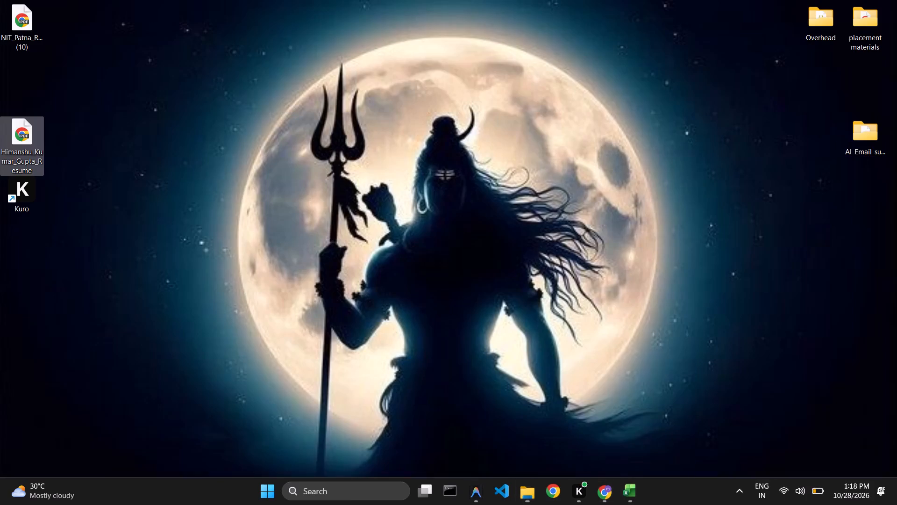
click(114, 121)
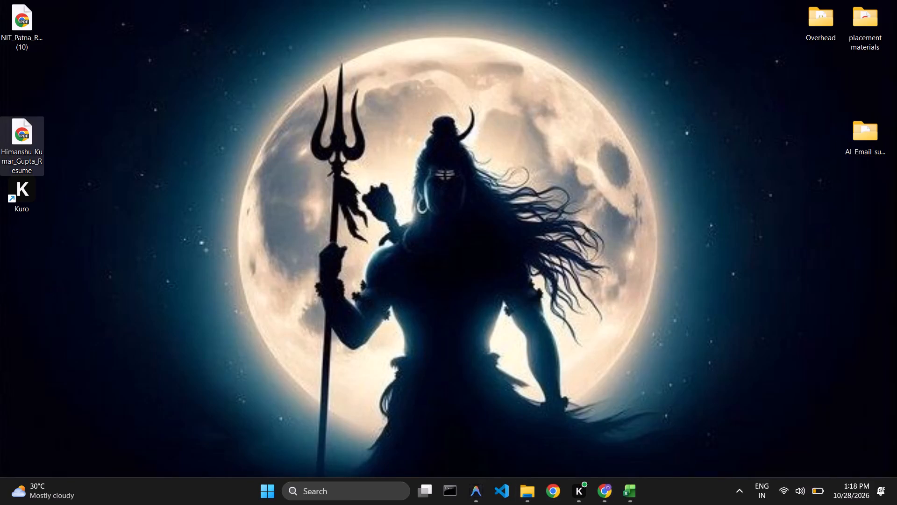
double_click(16, 134)
scroll(430, 249, down, 1)
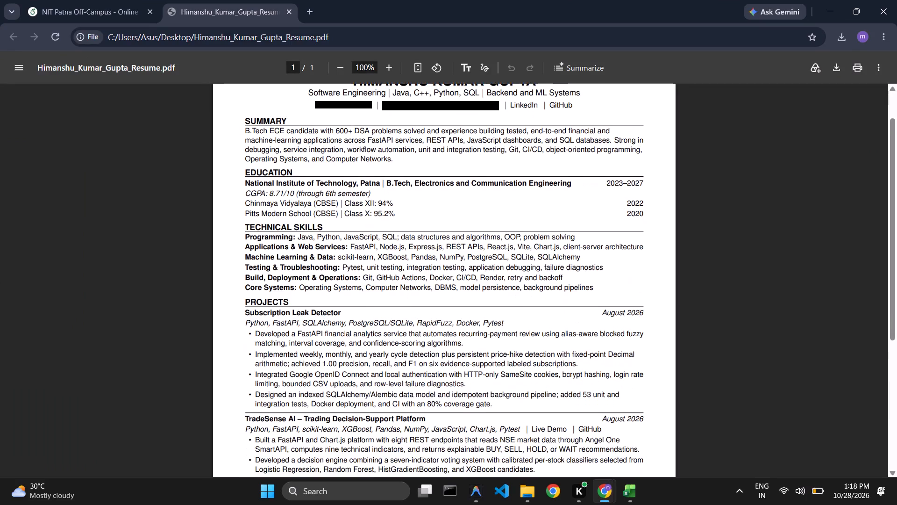
scroll(659, 236, up, 1)
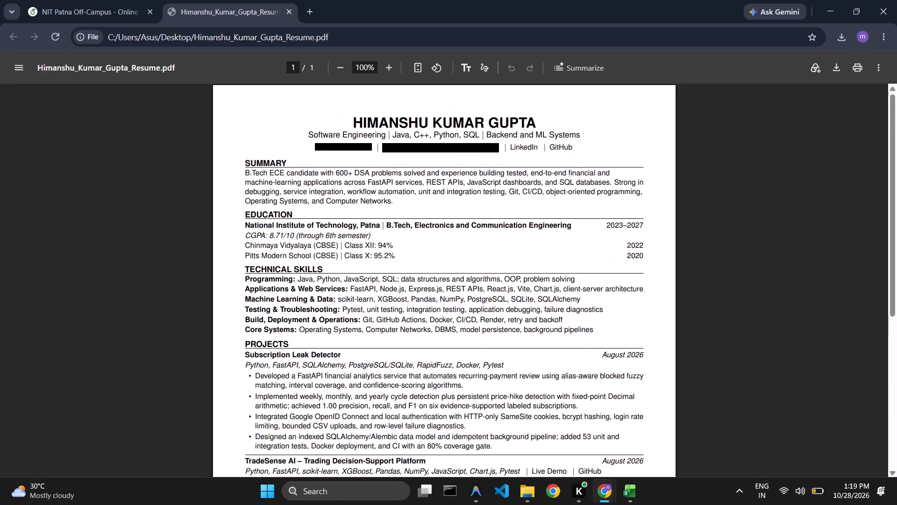
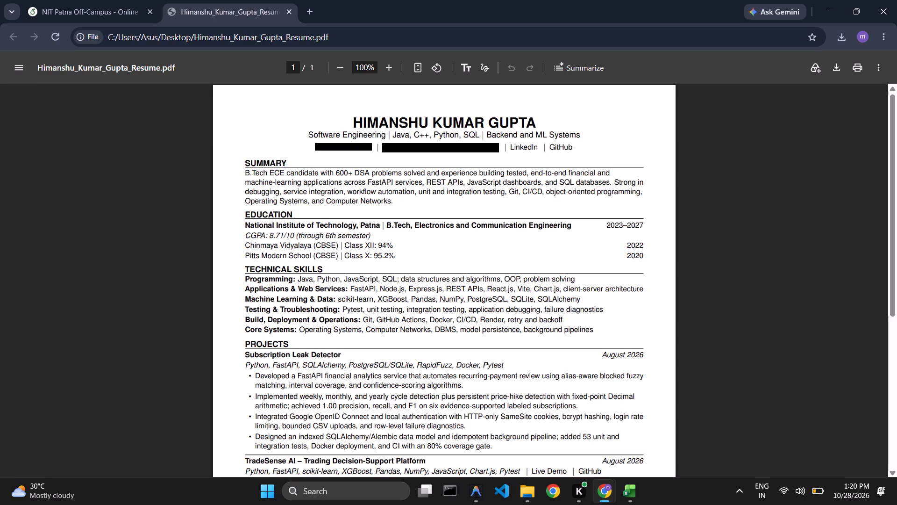
Return to the NIT Patna Off-Campus project in Overleaf, showing the resume's LaTeX source beside its compiled preview.
click(108, 8)
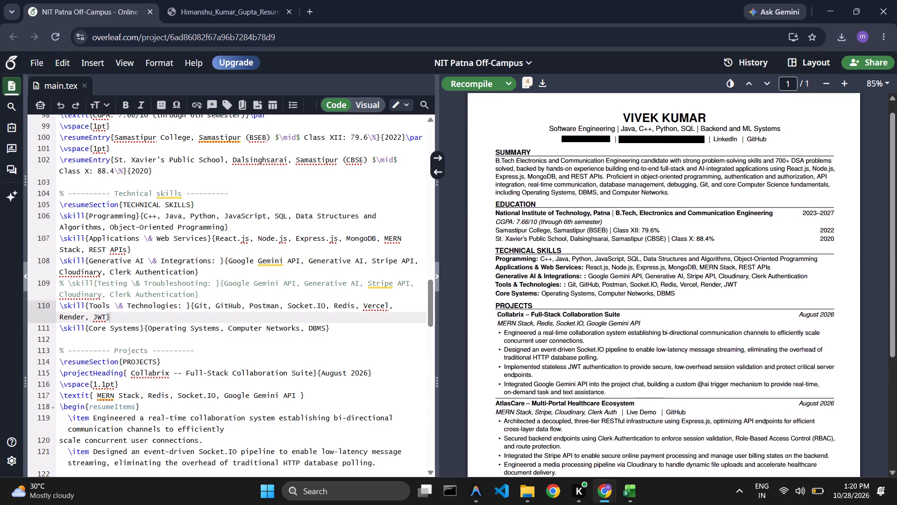
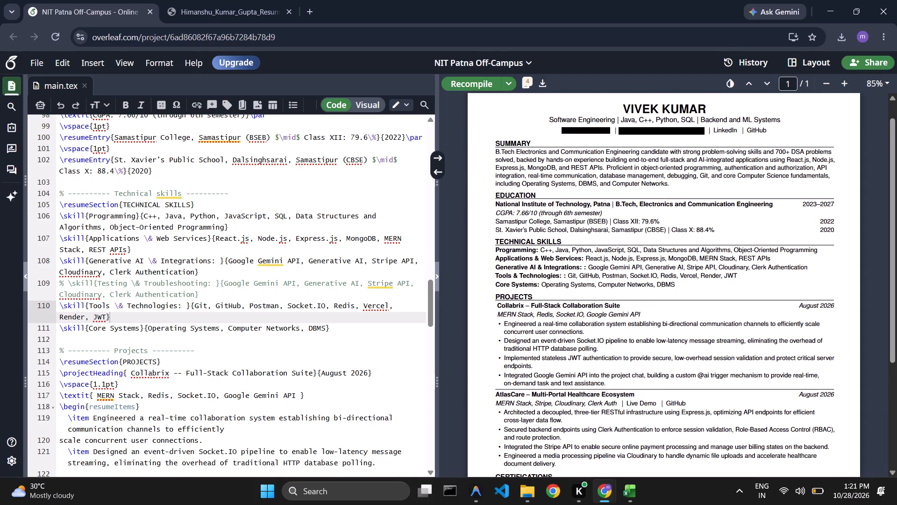
Remove "Java" and its comma from the skills listed in the resume header's Software Engineering tagline.
scroll(343, 246, up, 5)
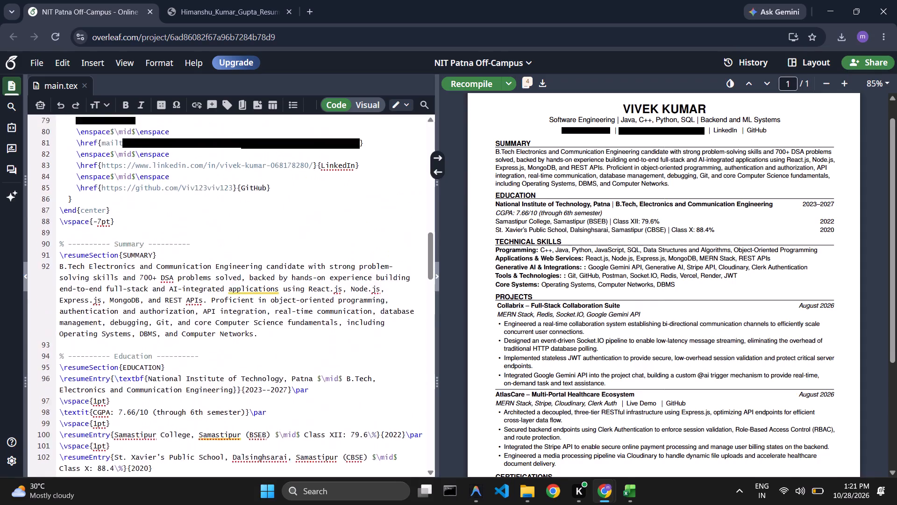
scroll(343, 246, up, 2)
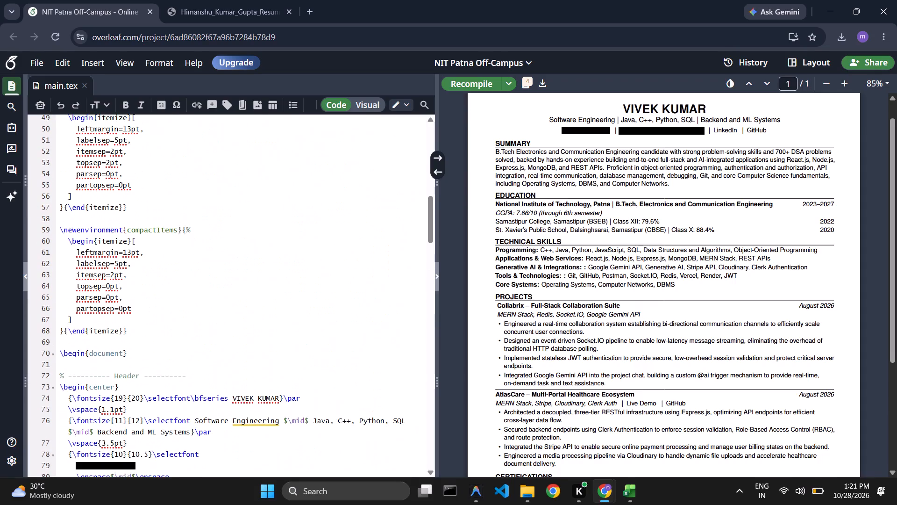
scroll(413, 365, up, 2)
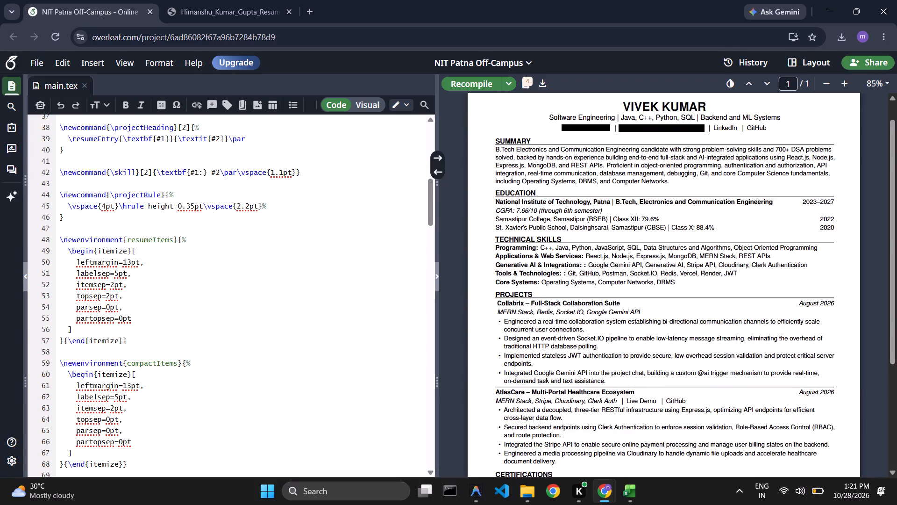
scroll(375, 264, up, 1)
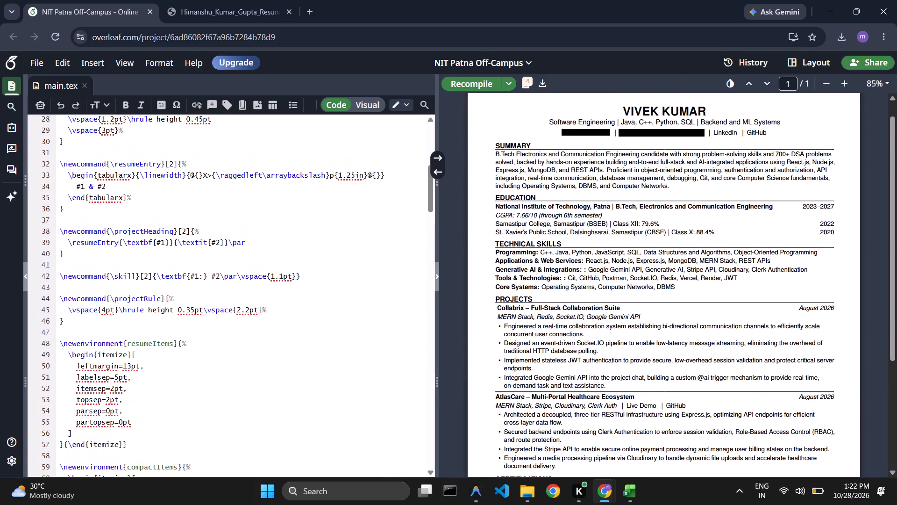
scroll(375, 264, up, 1)
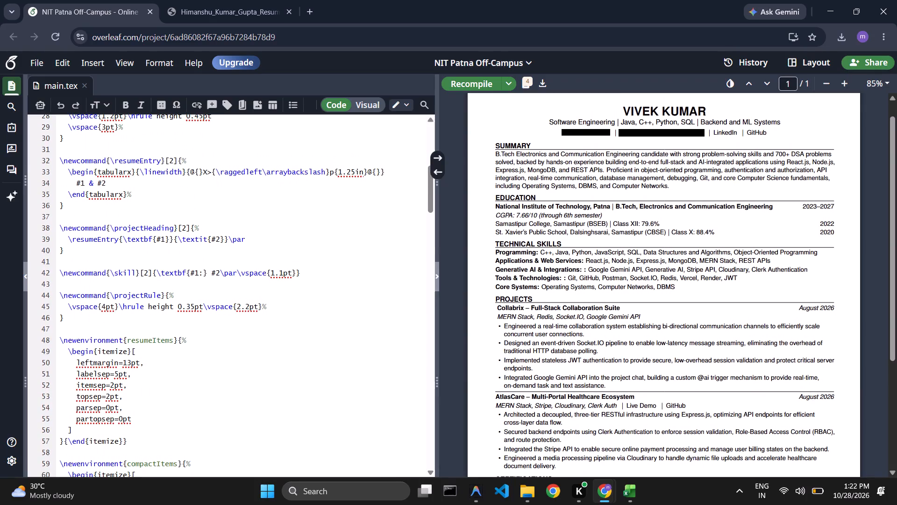
scroll(389, 254, up, 6)
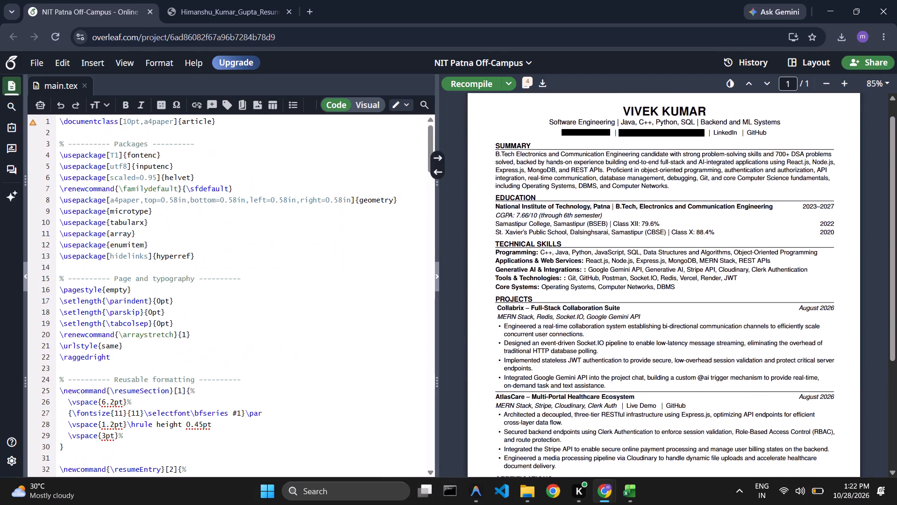
scroll(398, 206, up, 2)
scroll(398, 206, down, 1)
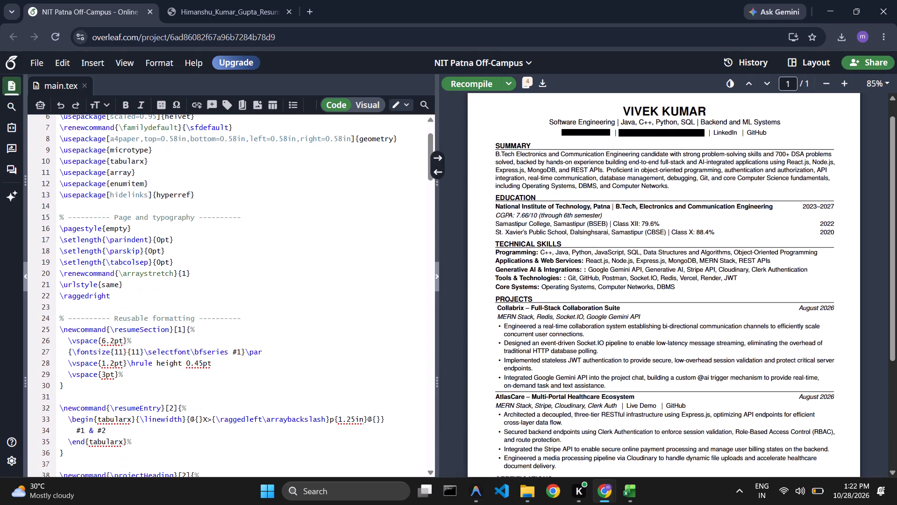
scroll(408, 237, down, 5)
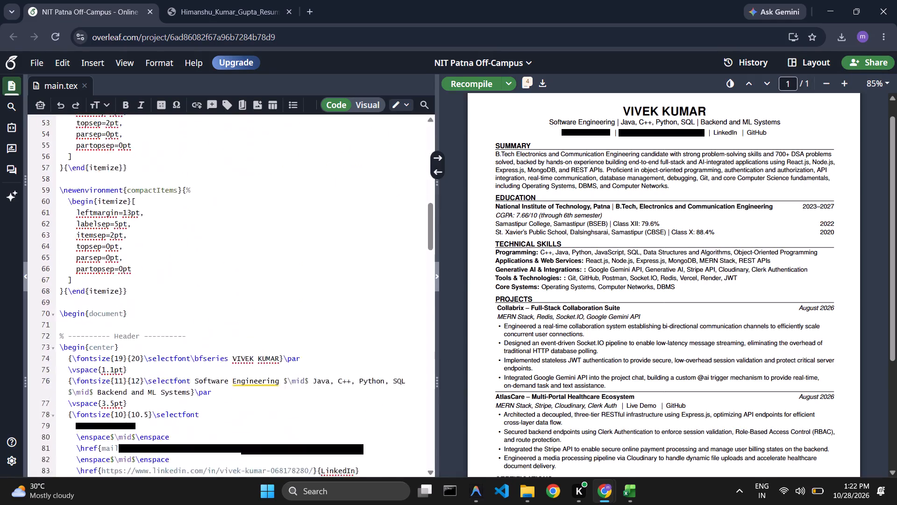
scroll(408, 237, down, 7)
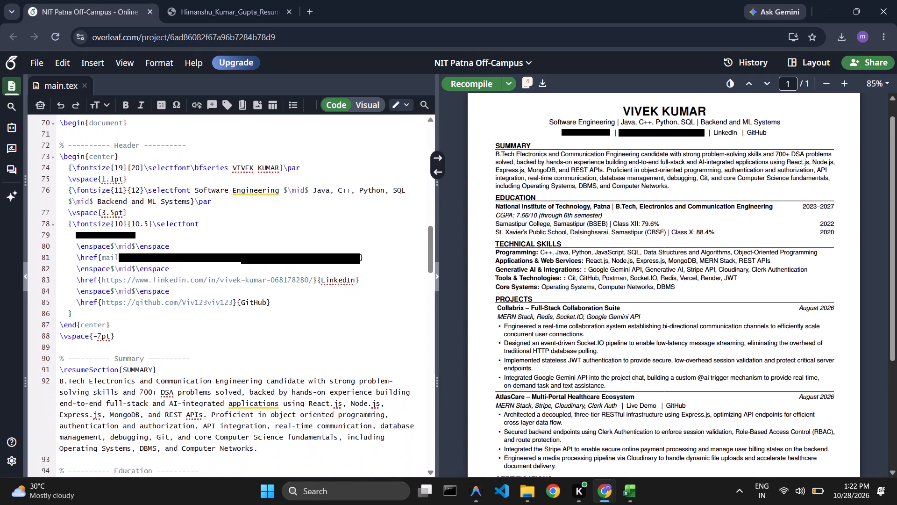
scroll(408, 237, down, 2)
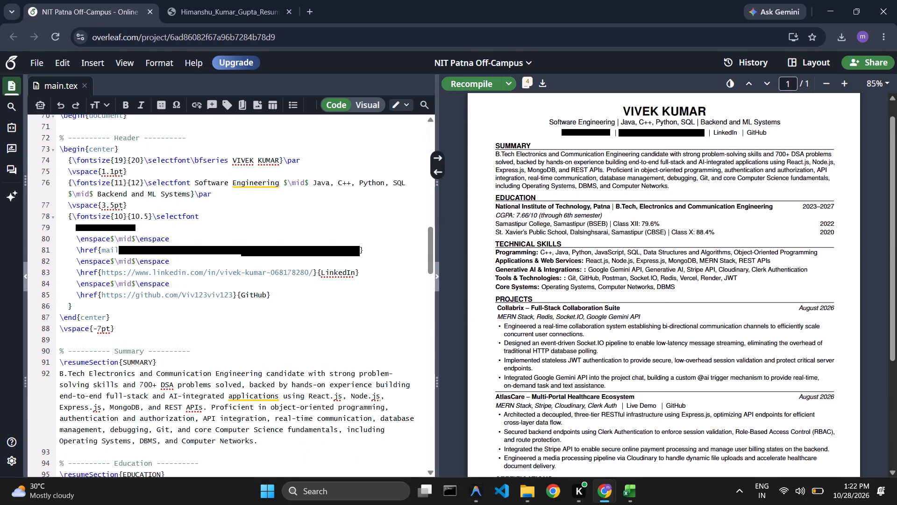
click(337, 182)
key(BackSpace)
key(BackSpace)
key(BackSpace)
key(BackSpace)
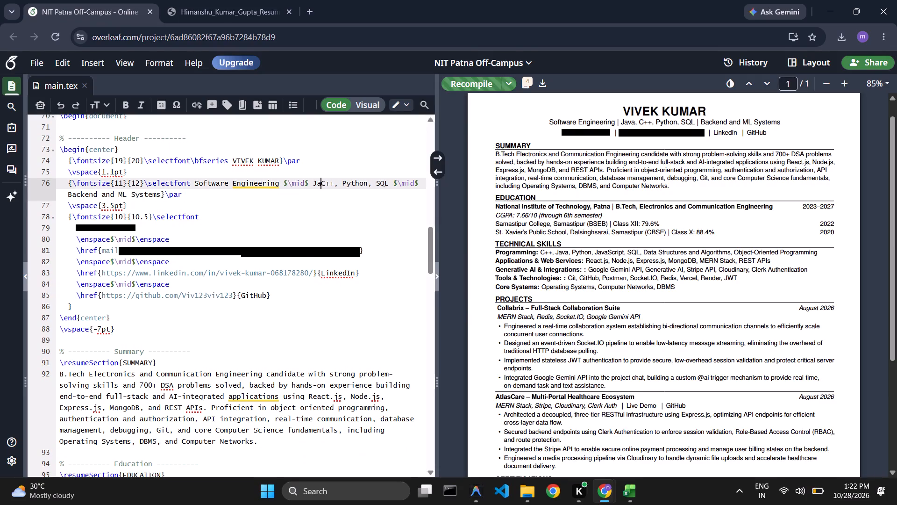
key(BackSpace)
key(BackSpace)
click(411, 184)
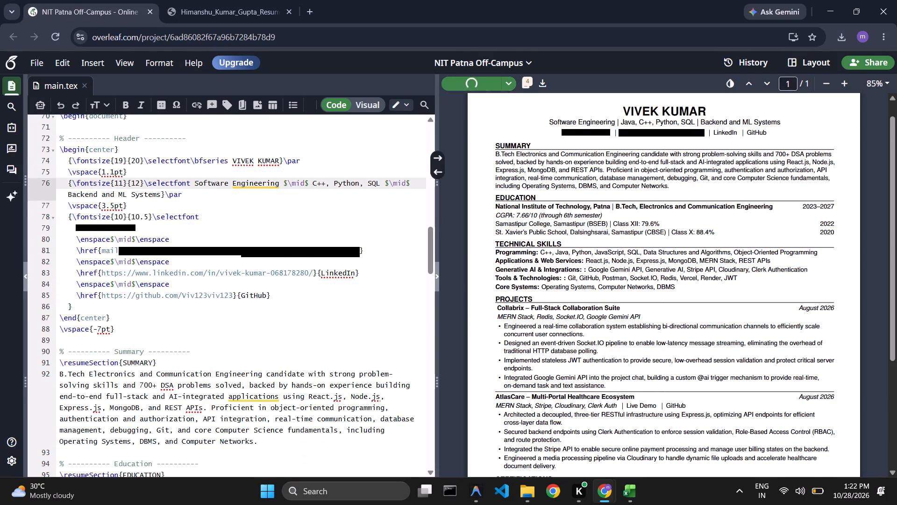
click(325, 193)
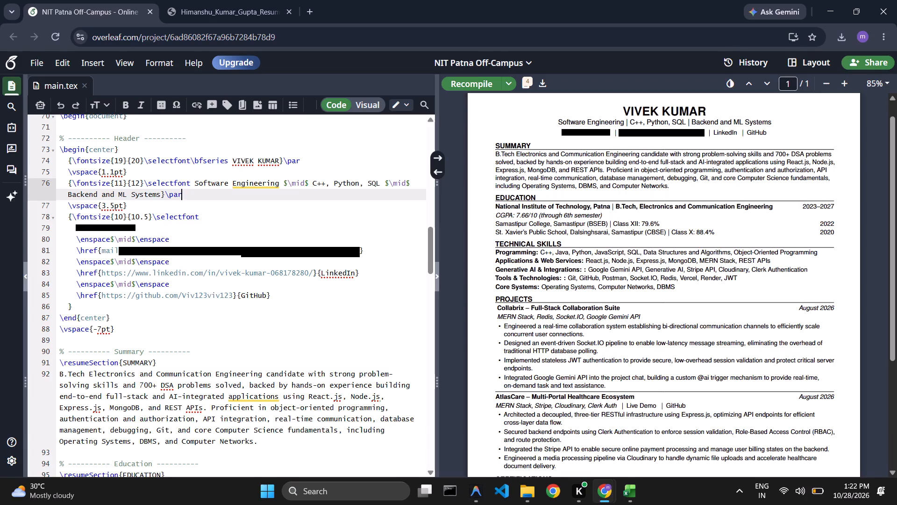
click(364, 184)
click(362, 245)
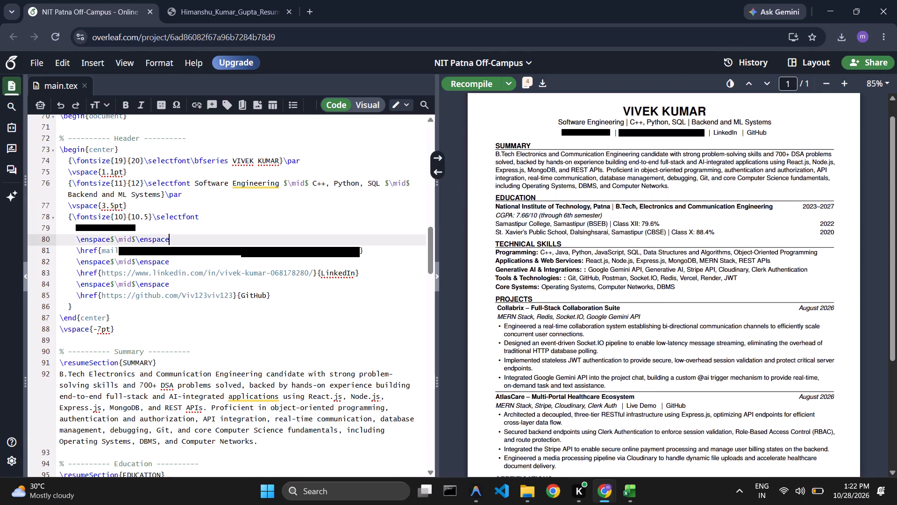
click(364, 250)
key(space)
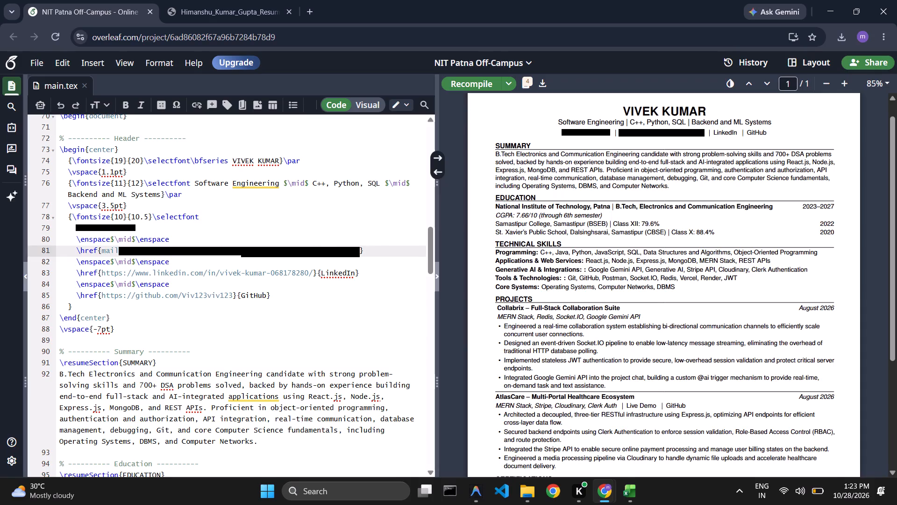
Review the compiled resume preview from the header and summary through skills, projects, certifications and achievements.
scroll(840, 304, down, 2)
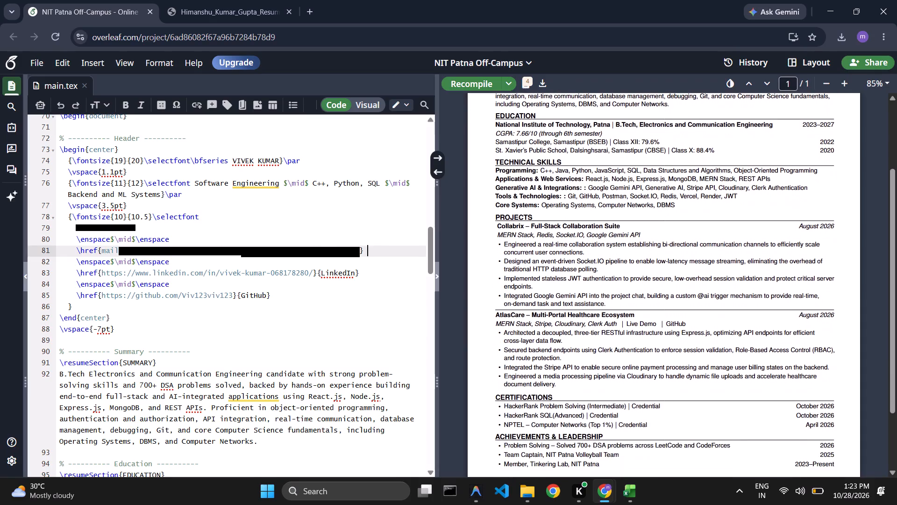
scroll(853, 305, down, 1)
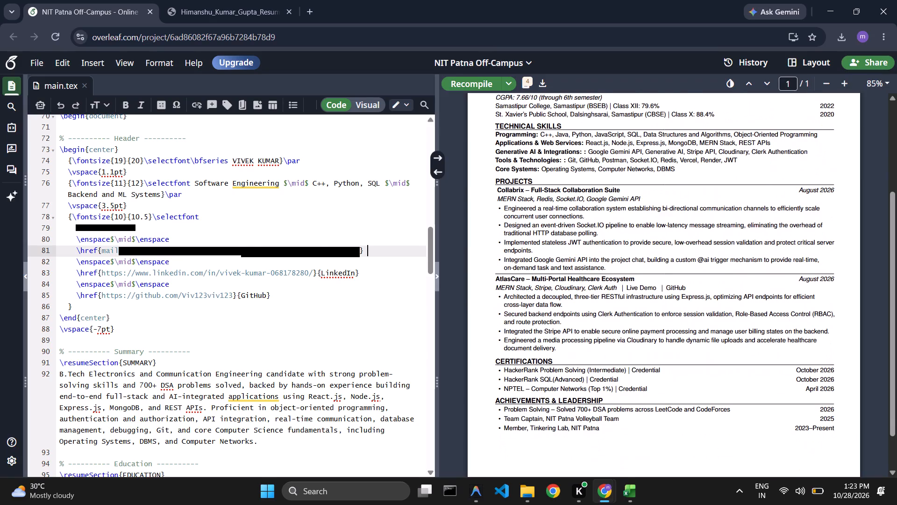
scroll(853, 305, up, 2)
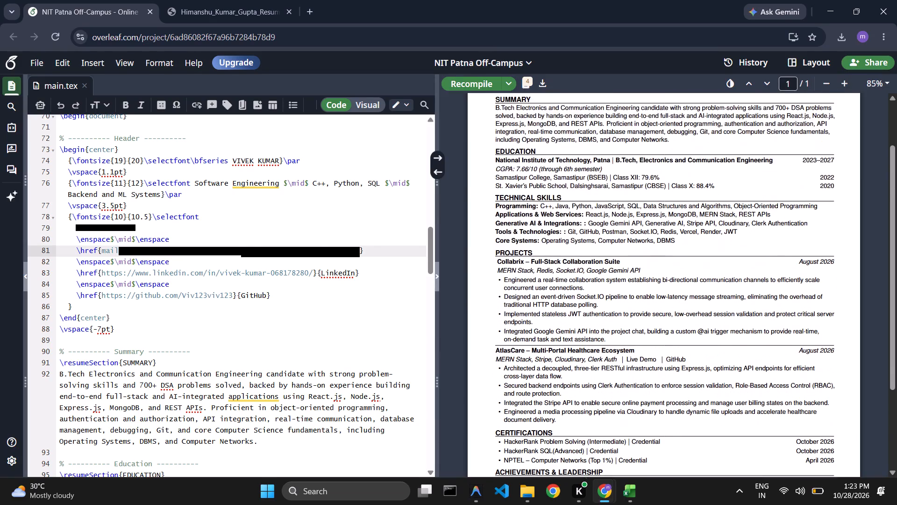
scroll(853, 305, up, 2)
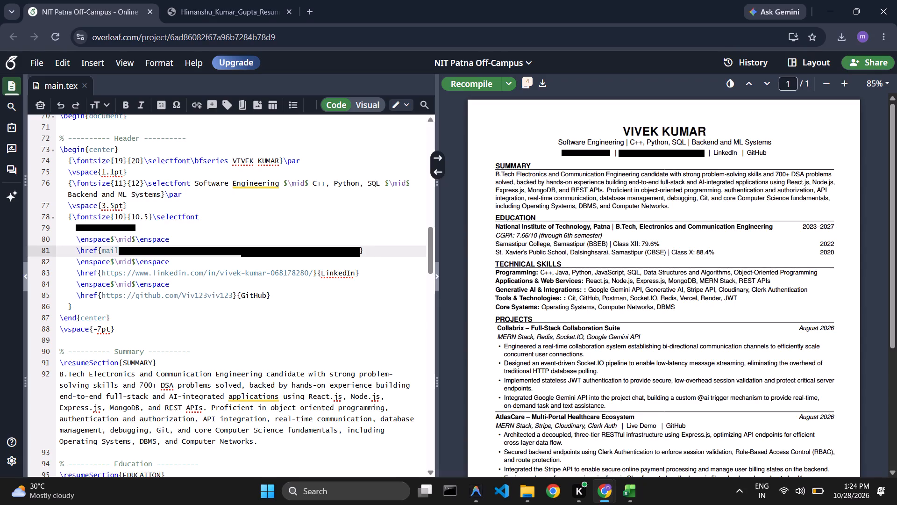
scroll(849, 228, down, 1)
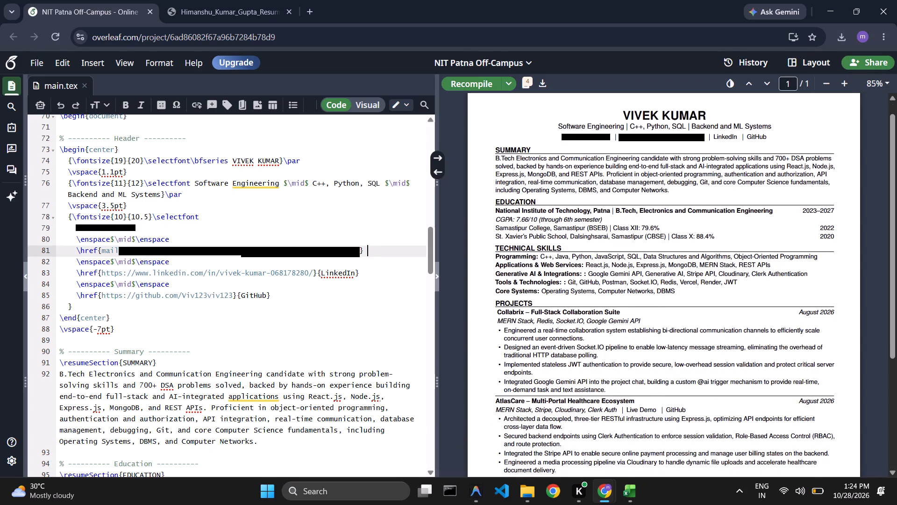
scroll(849, 228, down, 1)
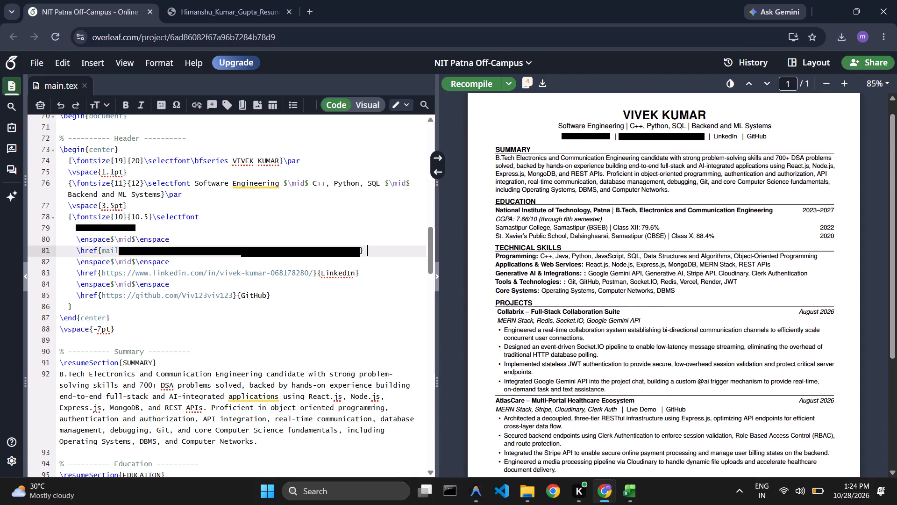
scroll(843, 199, down, 1)
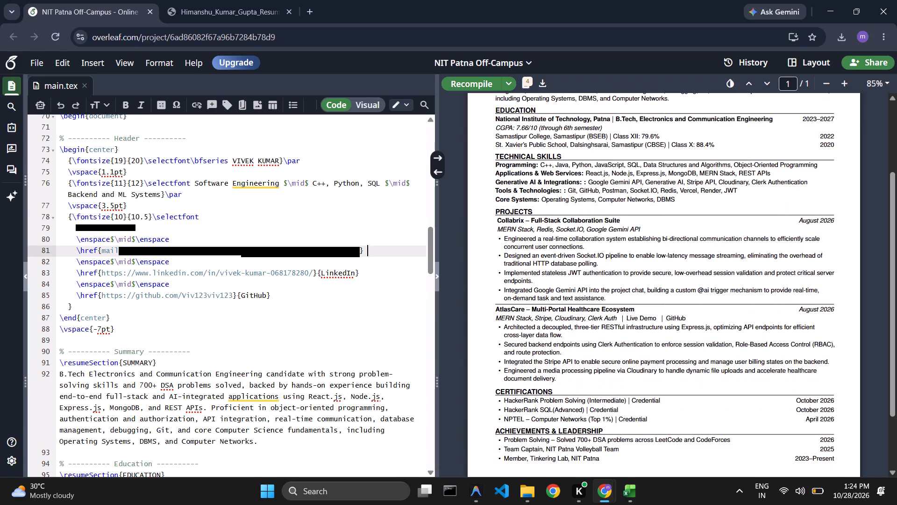
scroll(843, 199, down, 2)
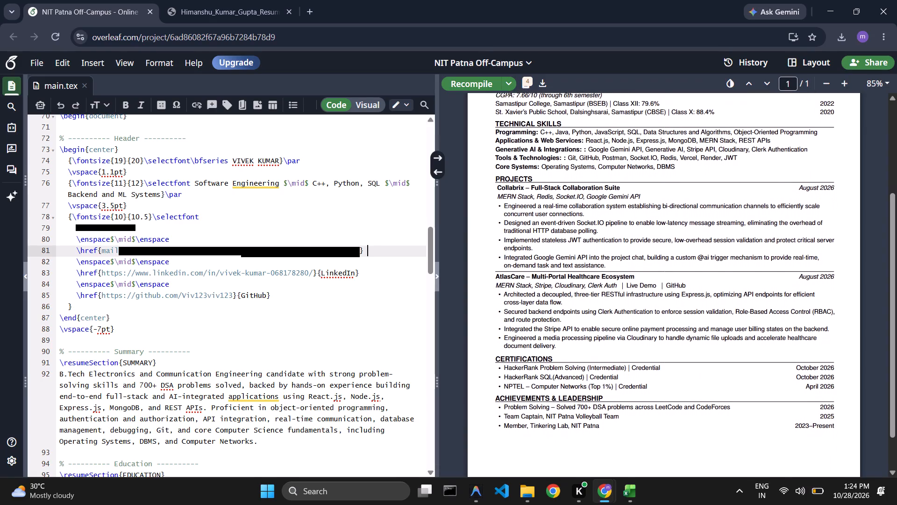
scroll(847, 207, down, 1)
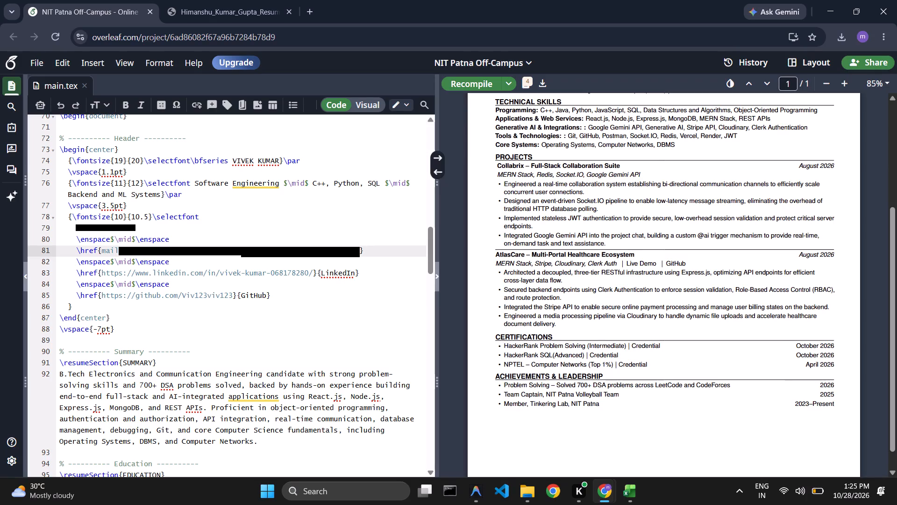
scroll(847, 207, up, 2)
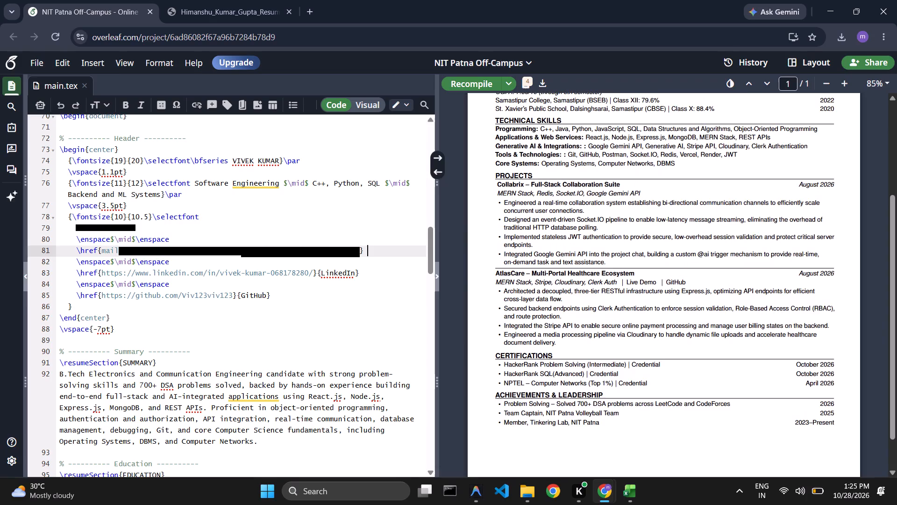
scroll(847, 207, up, 1)
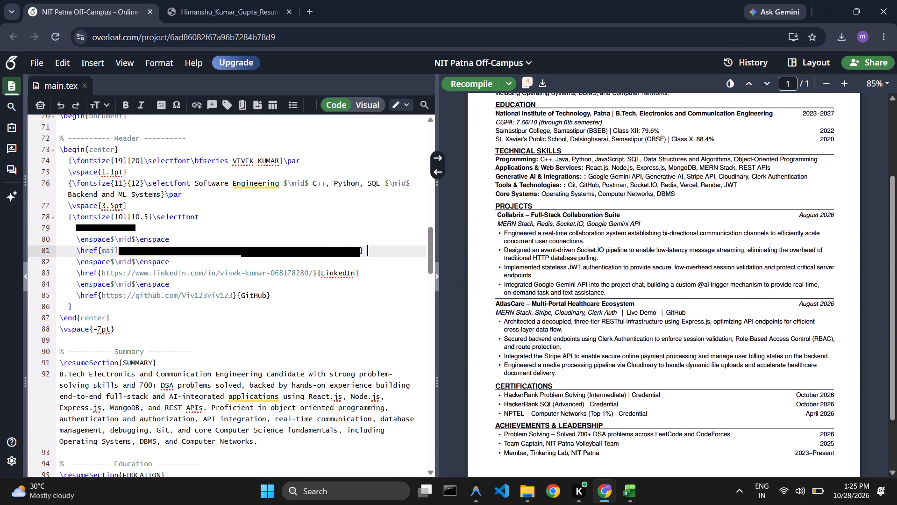
scroll(732, 291, down, 1)
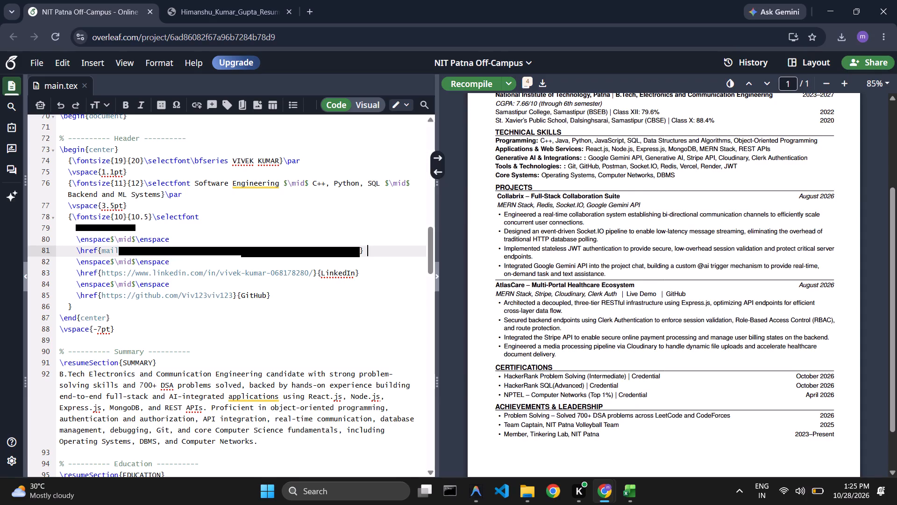
scroll(844, 276, down, 1)
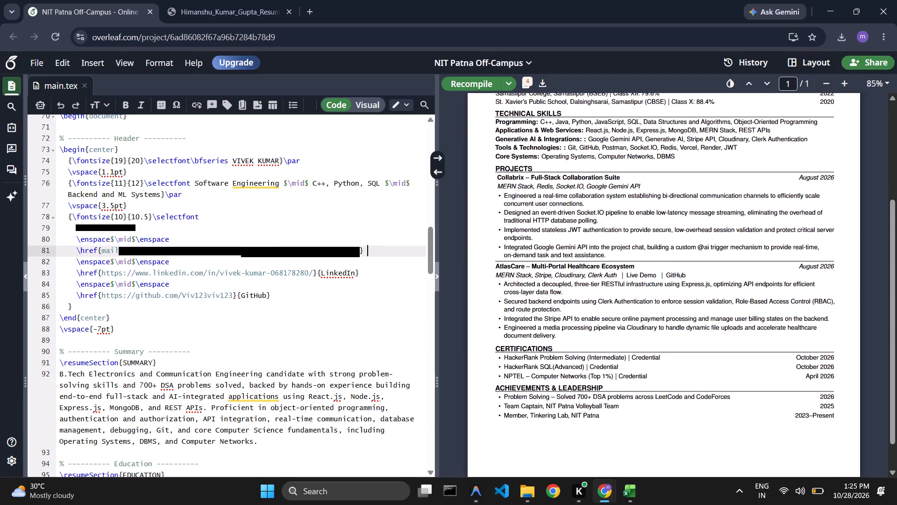
scroll(844, 276, up, 2)
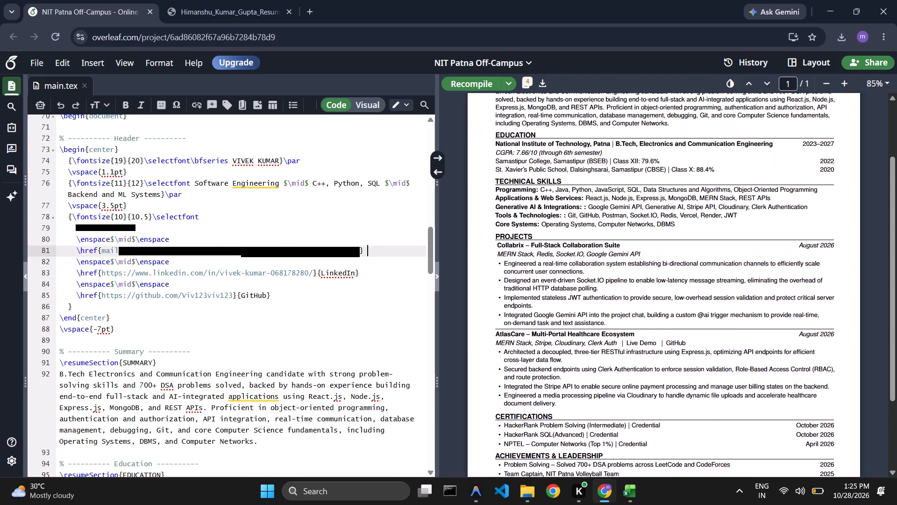
scroll(844, 276, up, 2)
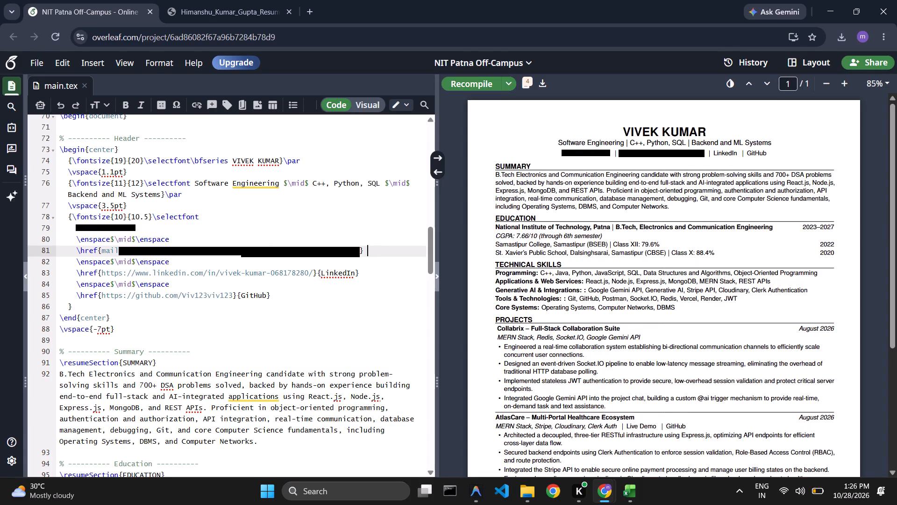
scroll(724, 320, down, 1)
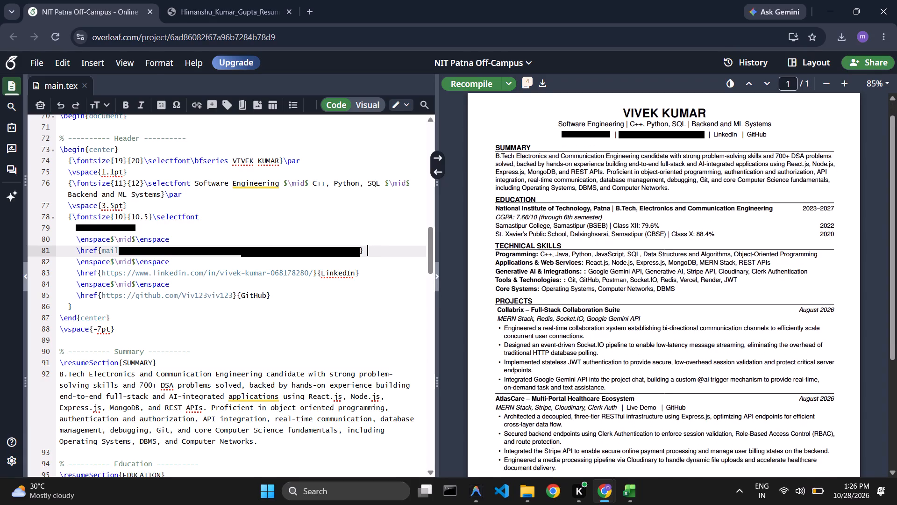
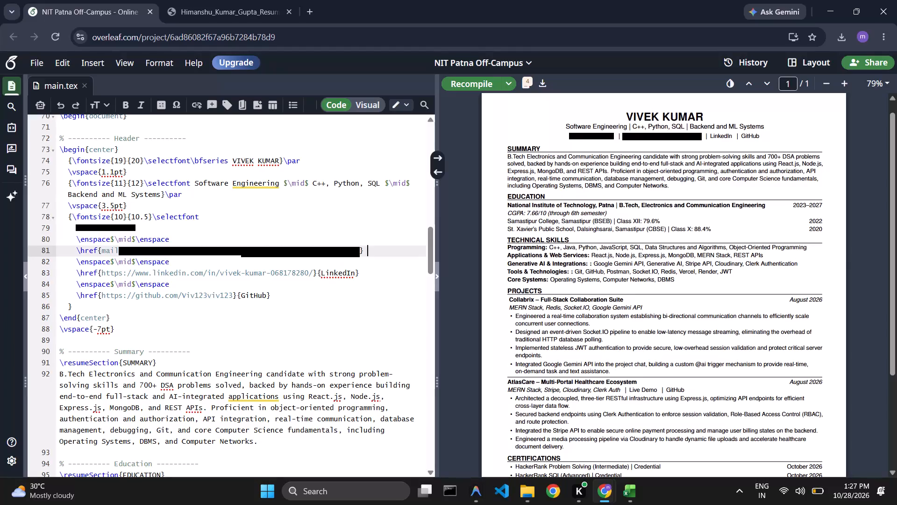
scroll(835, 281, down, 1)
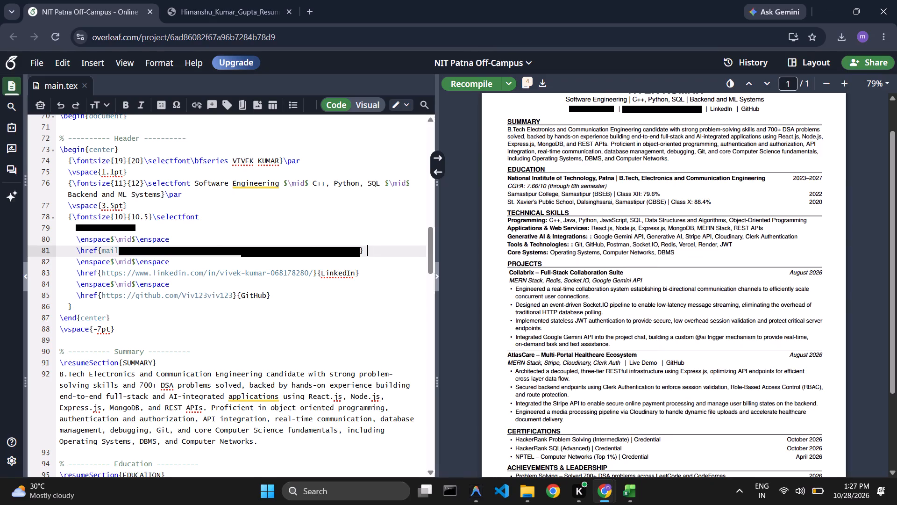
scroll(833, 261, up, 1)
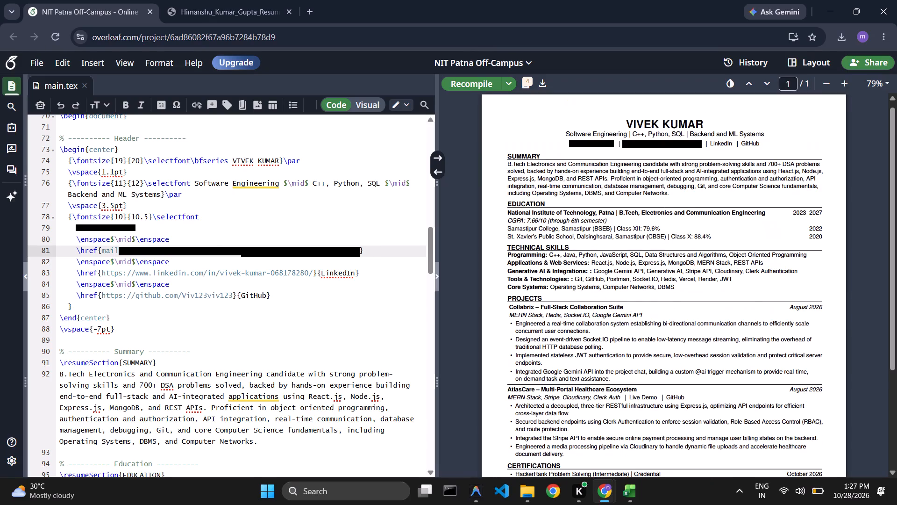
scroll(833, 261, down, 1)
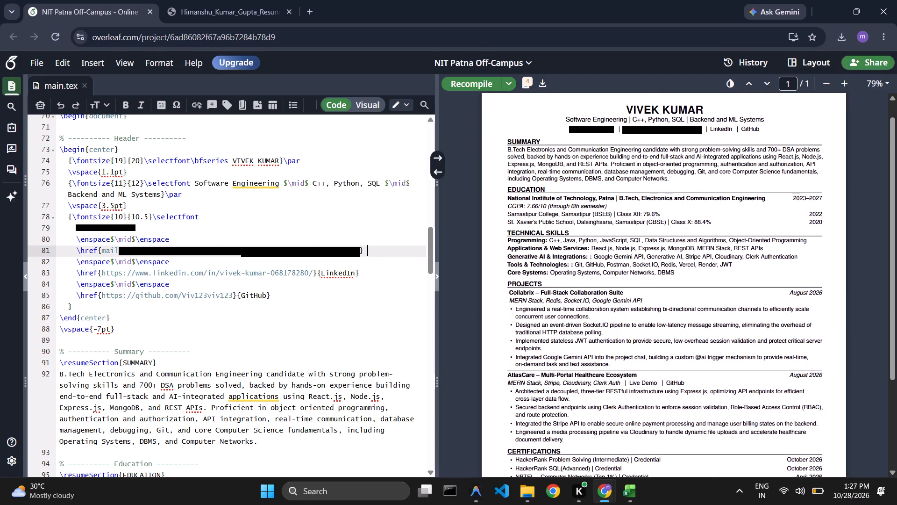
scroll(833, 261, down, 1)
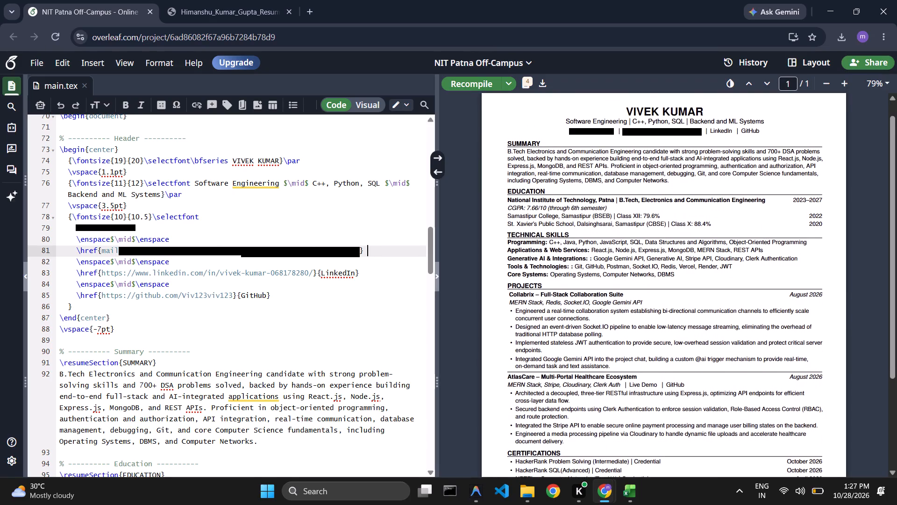
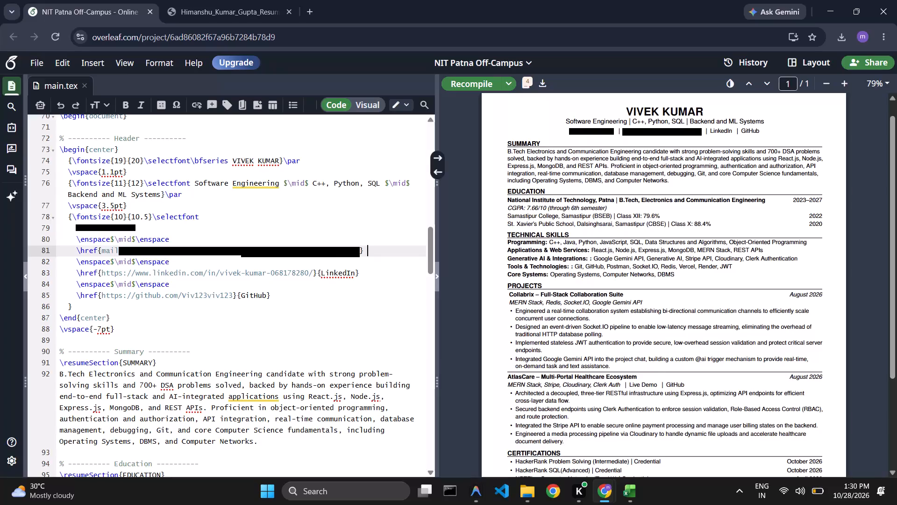
Capture a screenshot of the name and tagline area of the compiled resume's header.
key(shift+super+s)
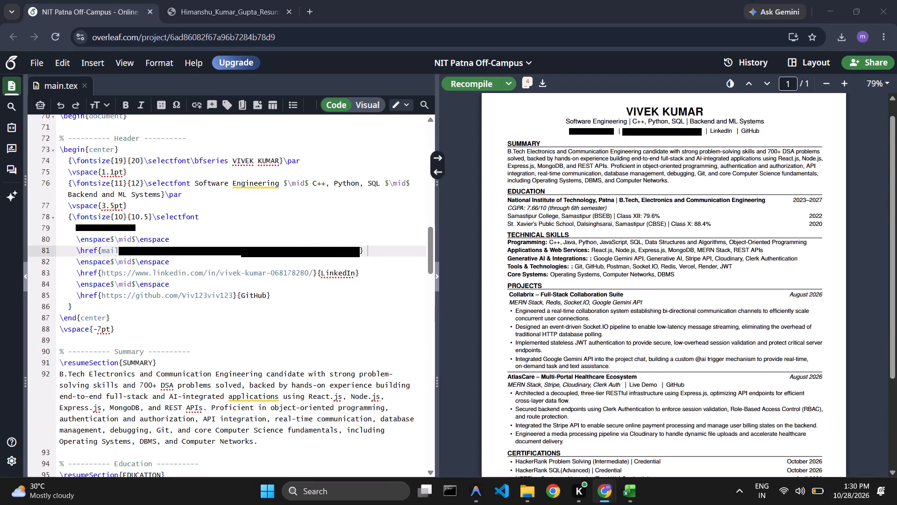
drag(544, 95, 821, 126)
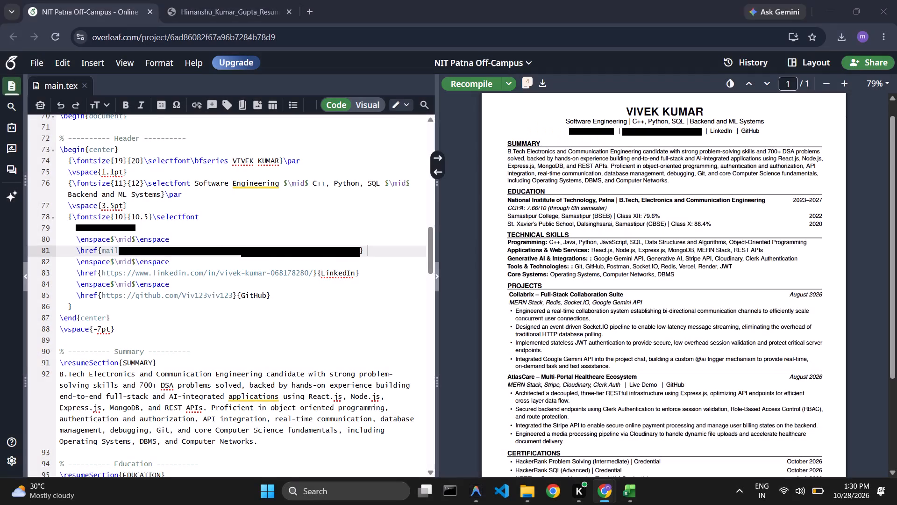
click(196, 0)
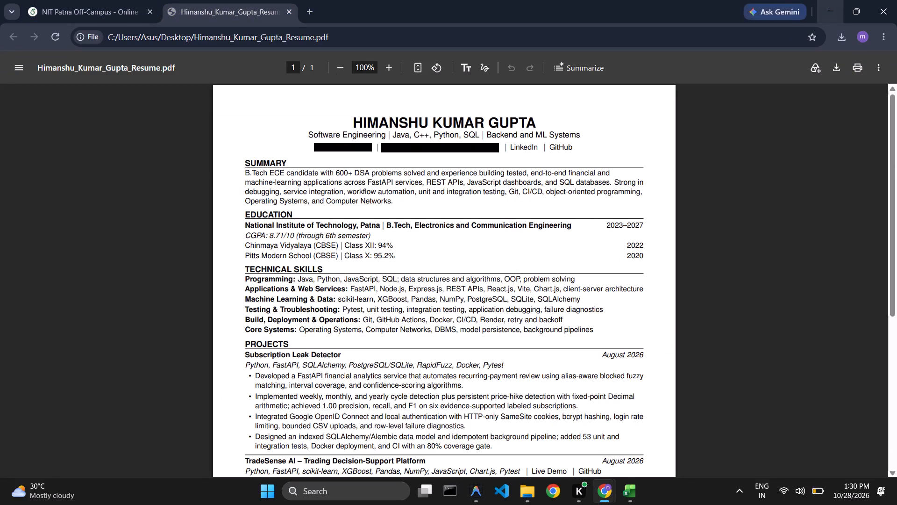
click(783, 35)
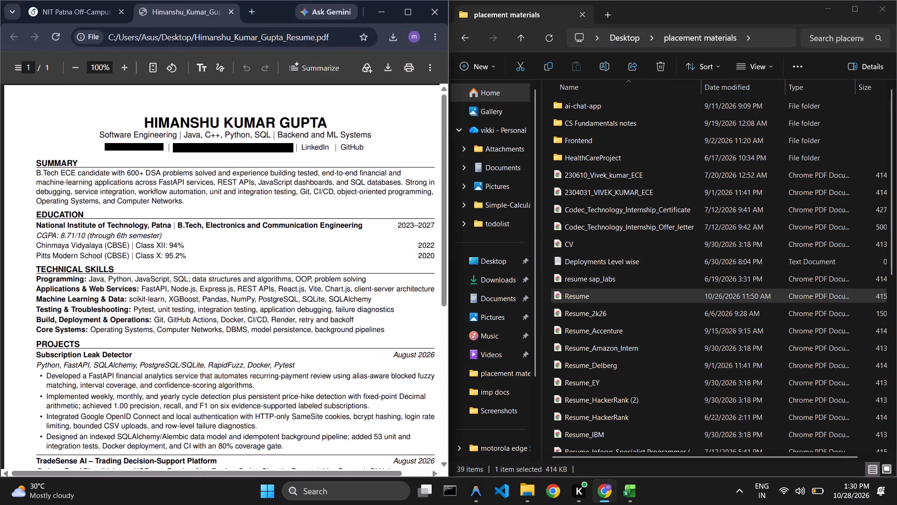
click(838, 11)
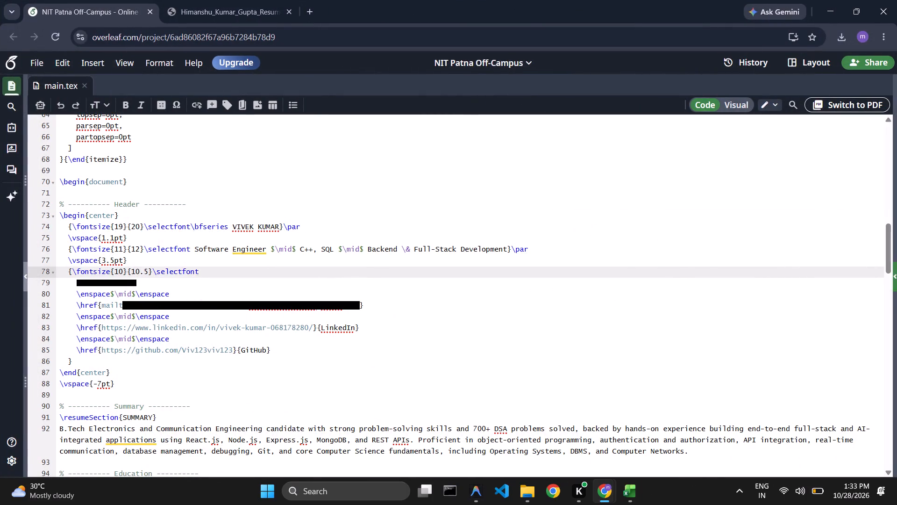
click(896, 283)
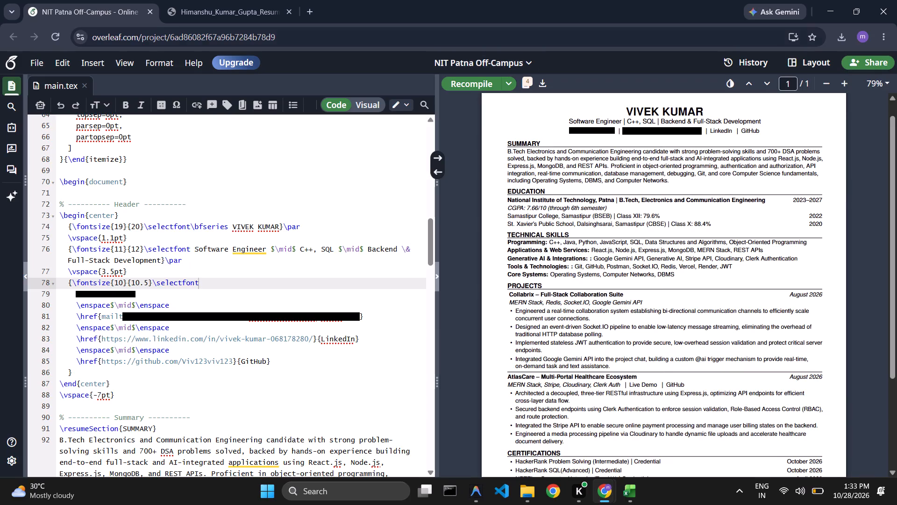
Compare the updated resume with the reference resume PDF, and return to the Overleaf project.
click(235, 0)
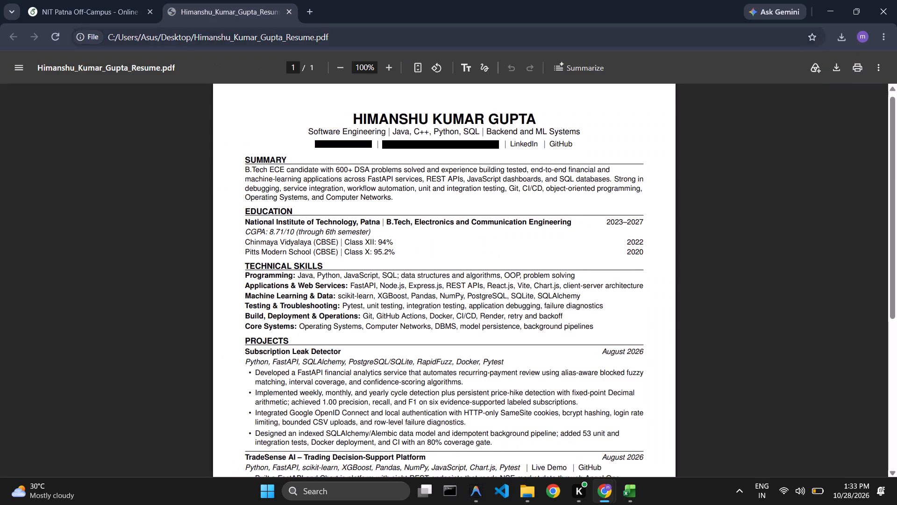
click(94, 24)
click(238, 7)
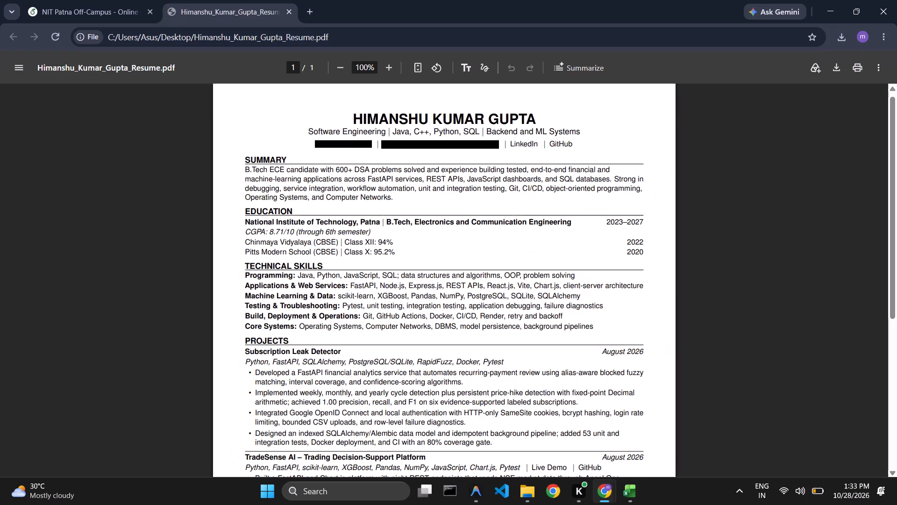
click(104, 3)
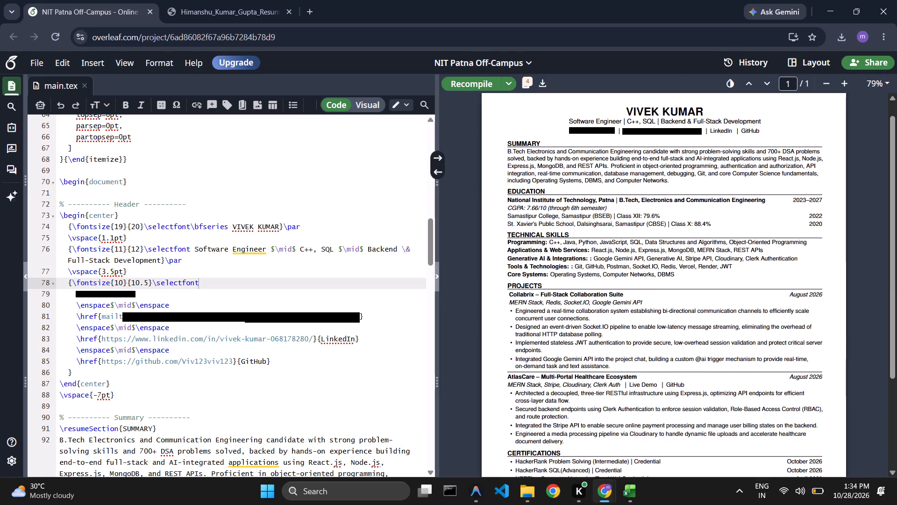
Review the compiled resume in the PDF preview from the header down to Achievements & Leadership.
scroll(836, 233, down, 1)
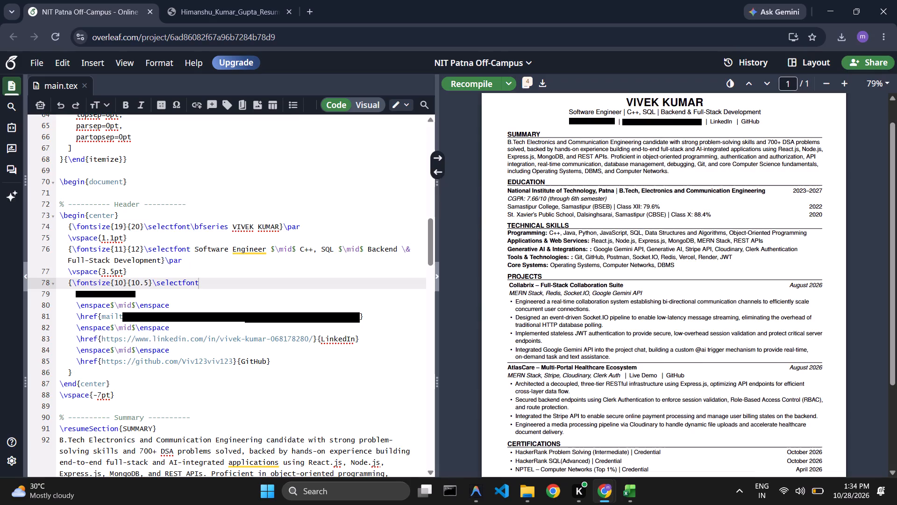
click(828, 129)
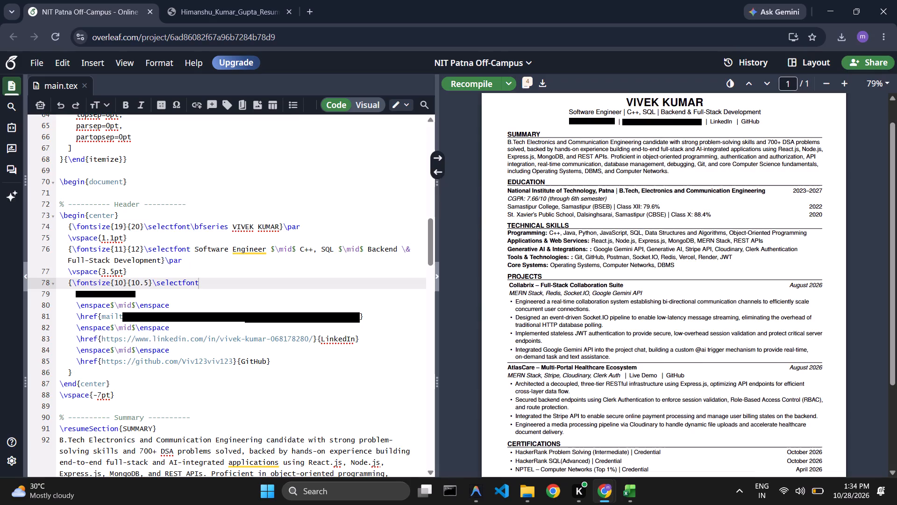
click(828, 129)
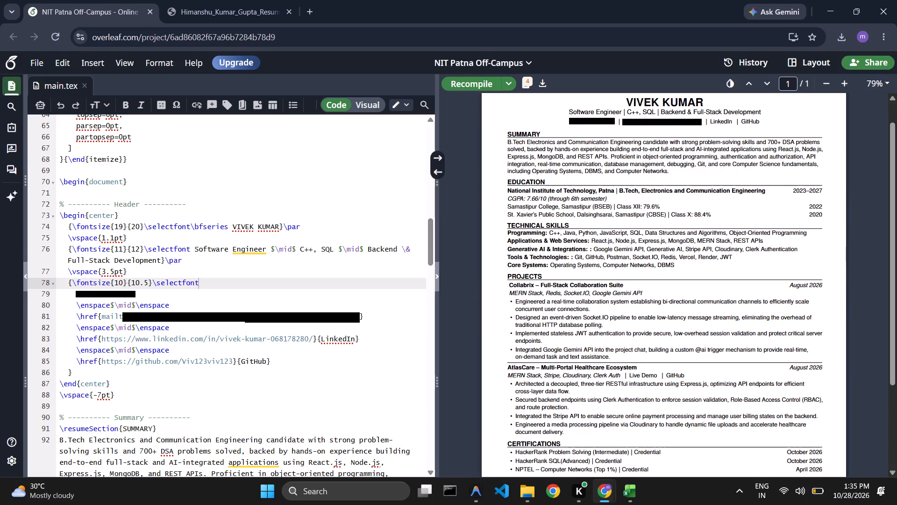
scroll(827, 161, down, 1)
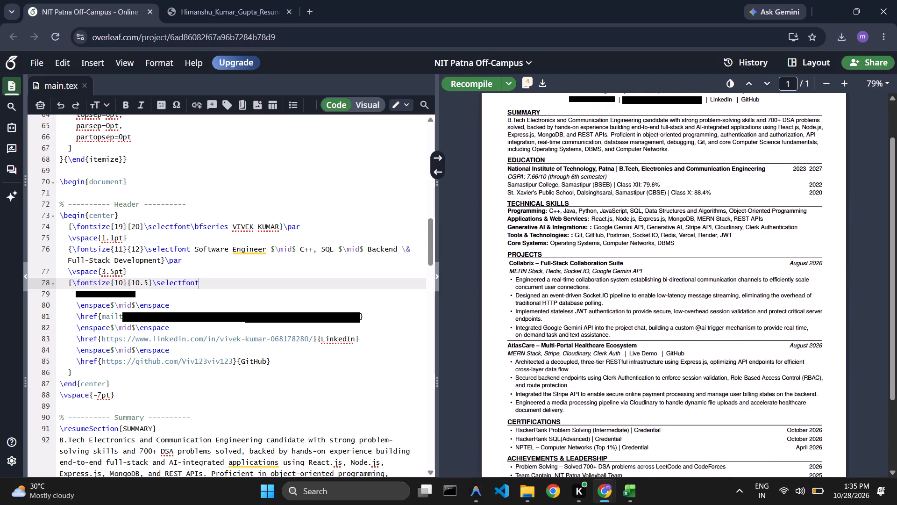
scroll(827, 161, down, 3)
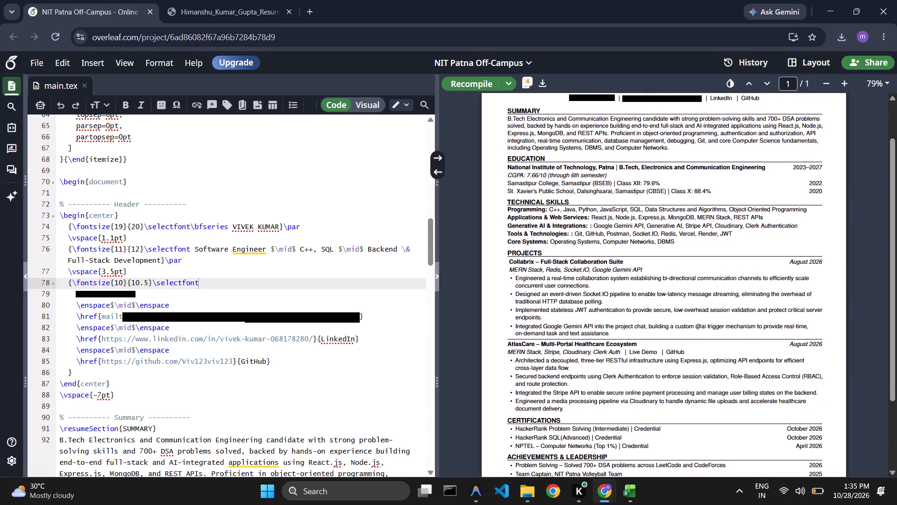
scroll(827, 161, down, 1)
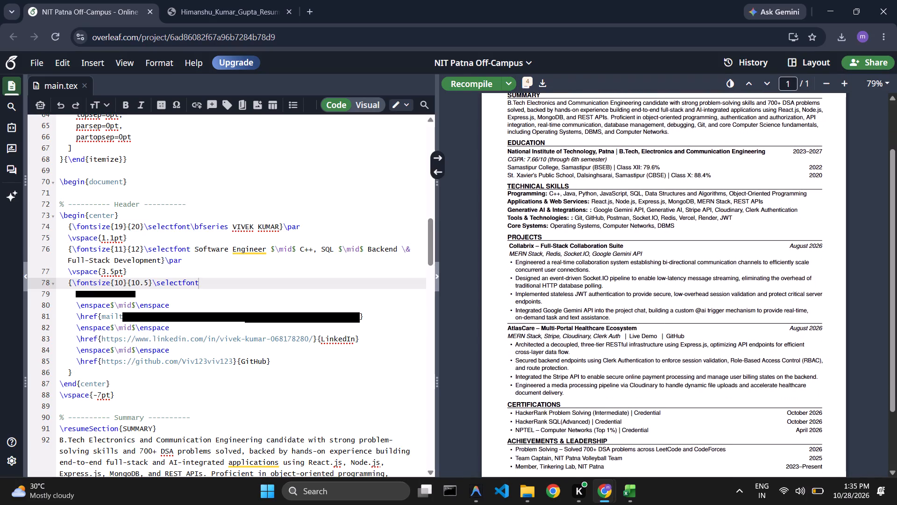
scroll(827, 161, down, 1)
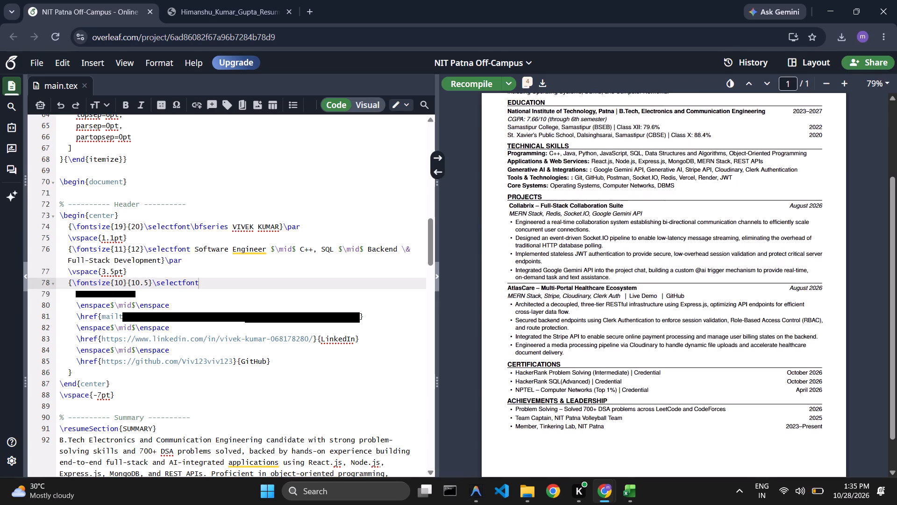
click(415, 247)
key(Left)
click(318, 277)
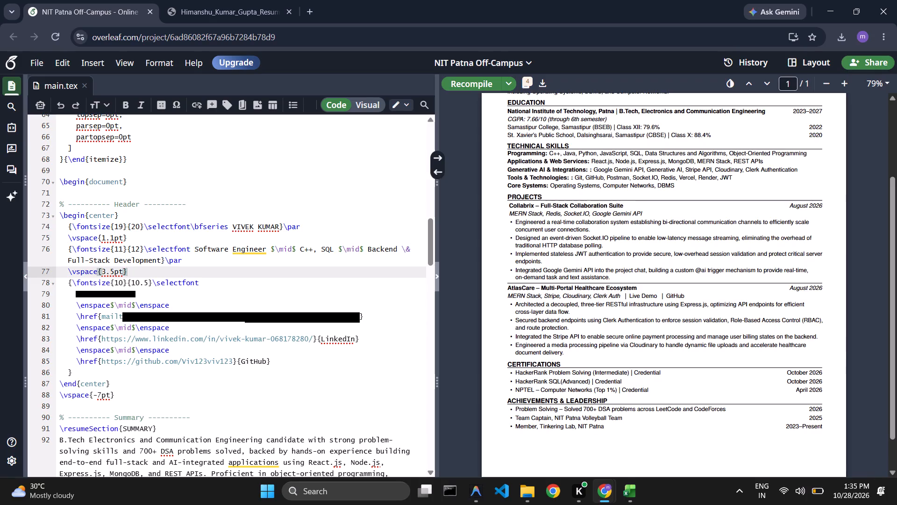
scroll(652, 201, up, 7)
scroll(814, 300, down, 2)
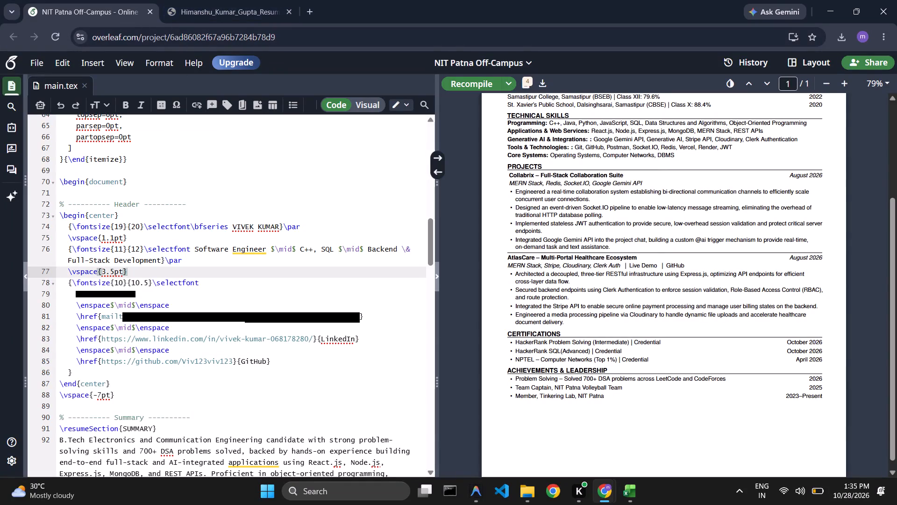
Duplicate the AtlasCare project's separator and GitHub link lines onto a new line below the Collabrix tech-stack line in main.tex.
scroll(345, 246, down, 3)
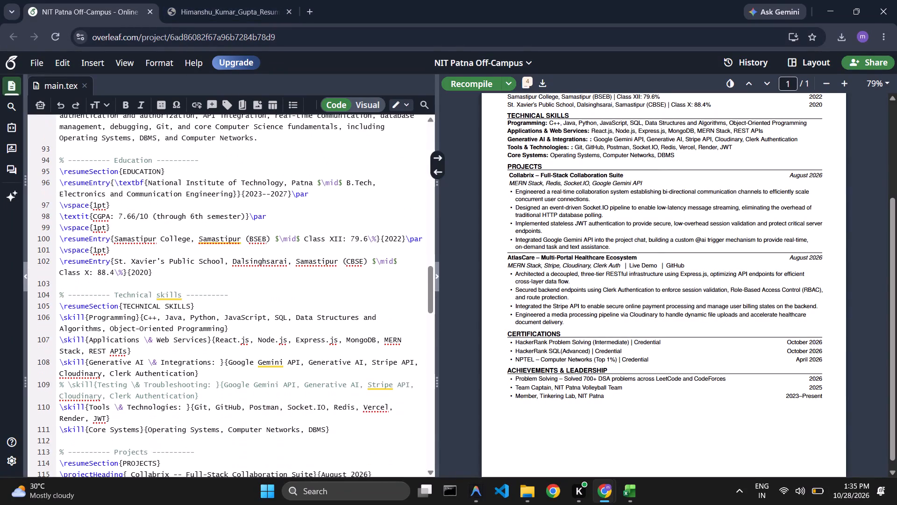
scroll(345, 246, down, 3)
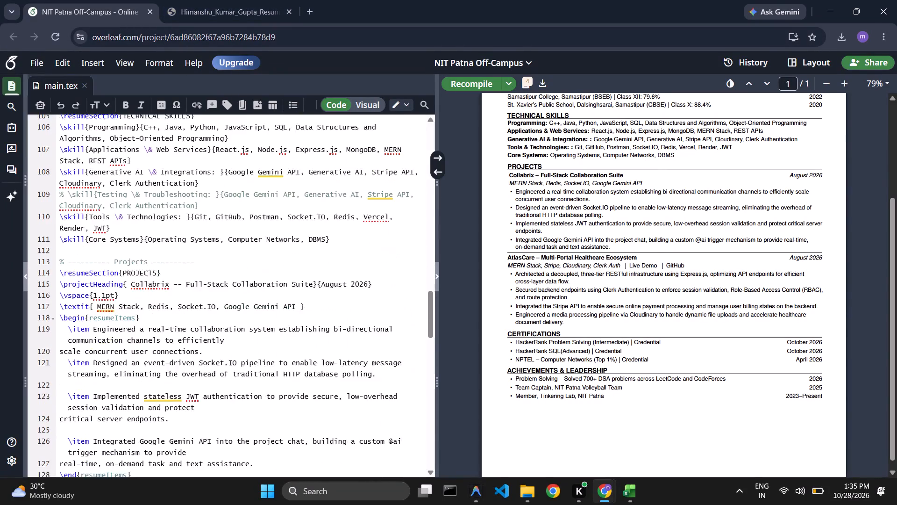
scroll(345, 246, down, 2)
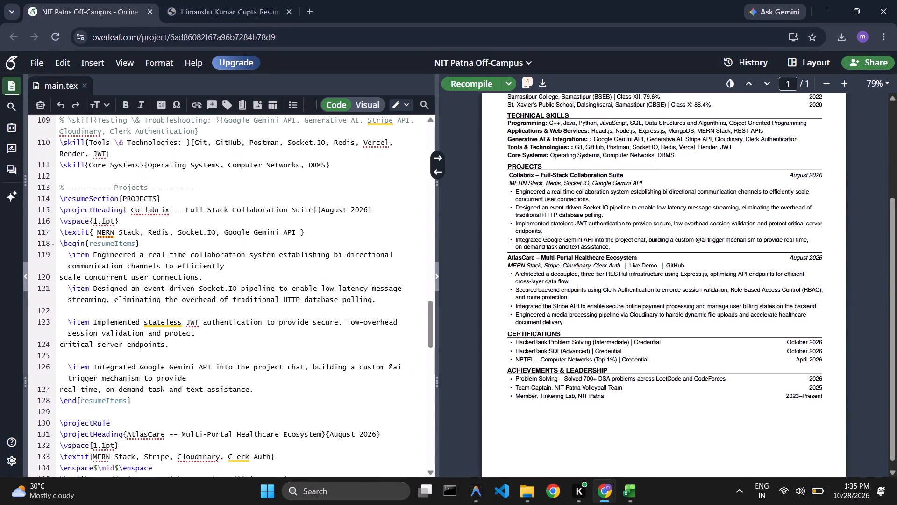
scroll(276, 364, down, 1)
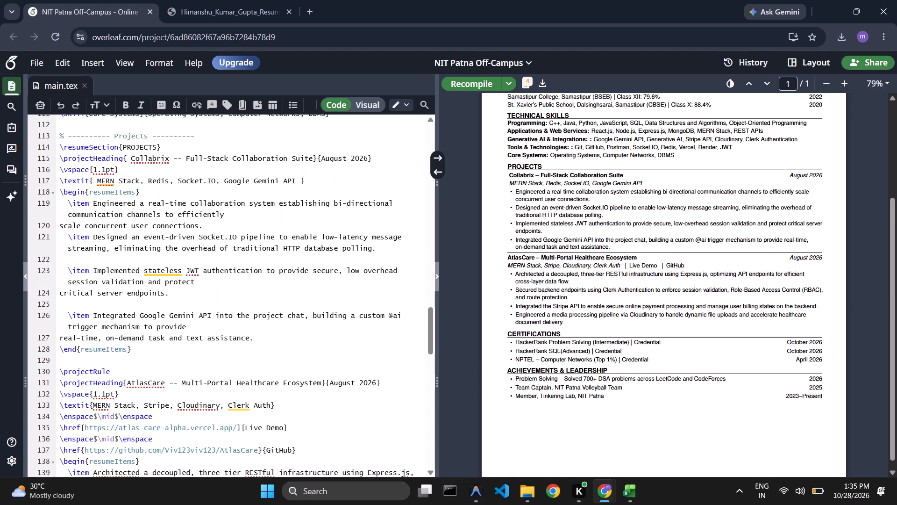
drag(299, 451, 64, 440)
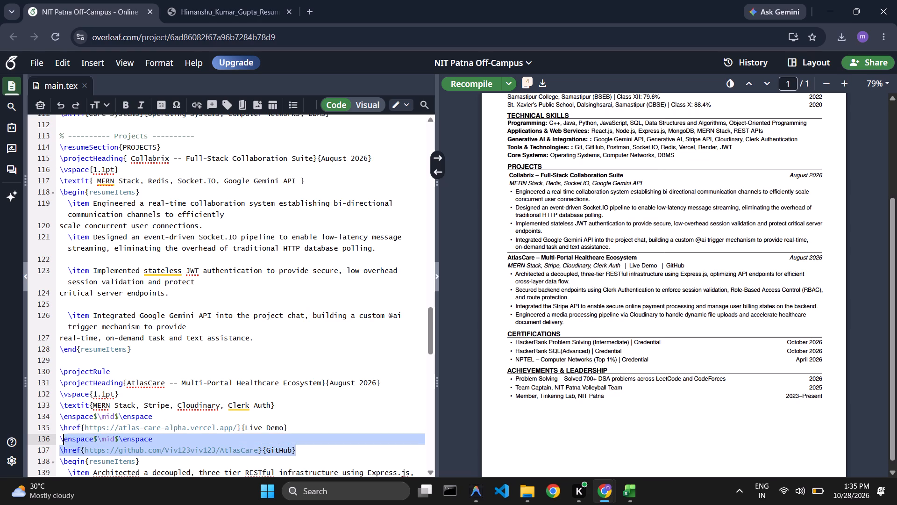
drag(64, 440, 60, 440)
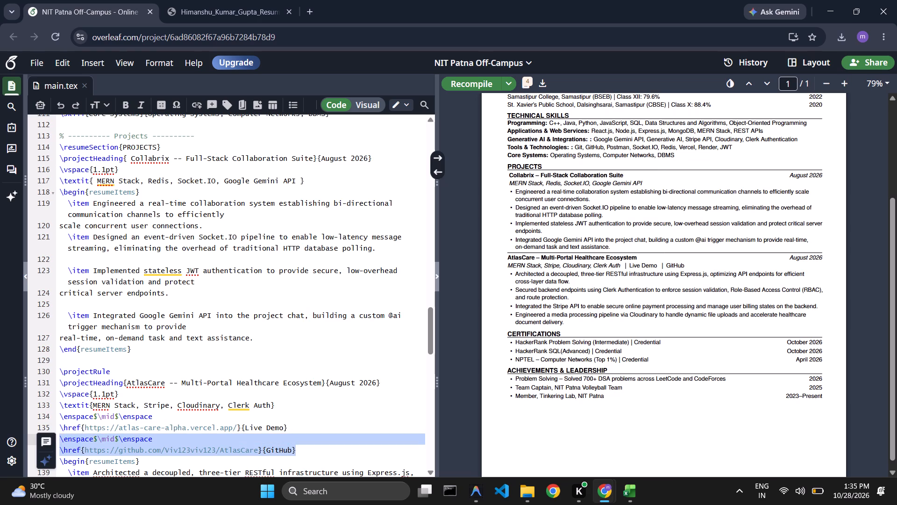
key(ctrl+c)
click(311, 181)
key(Return)
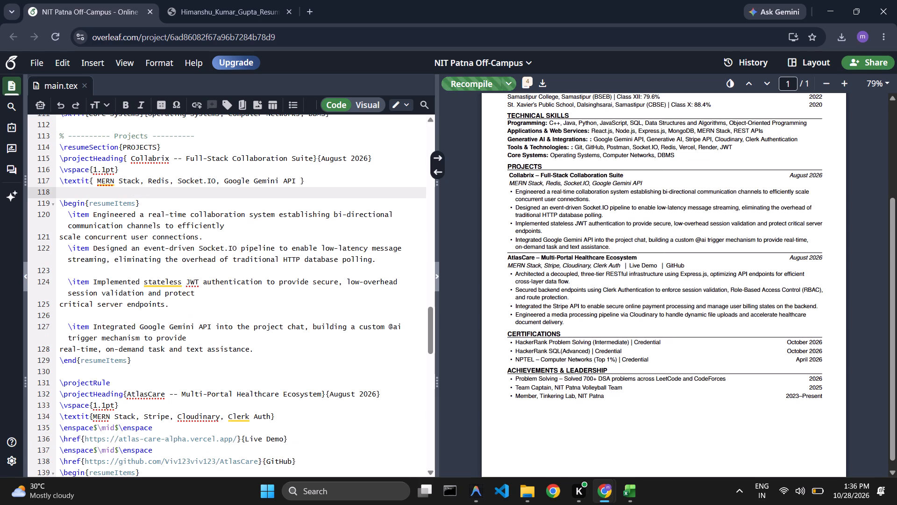
key(ctrl+v)
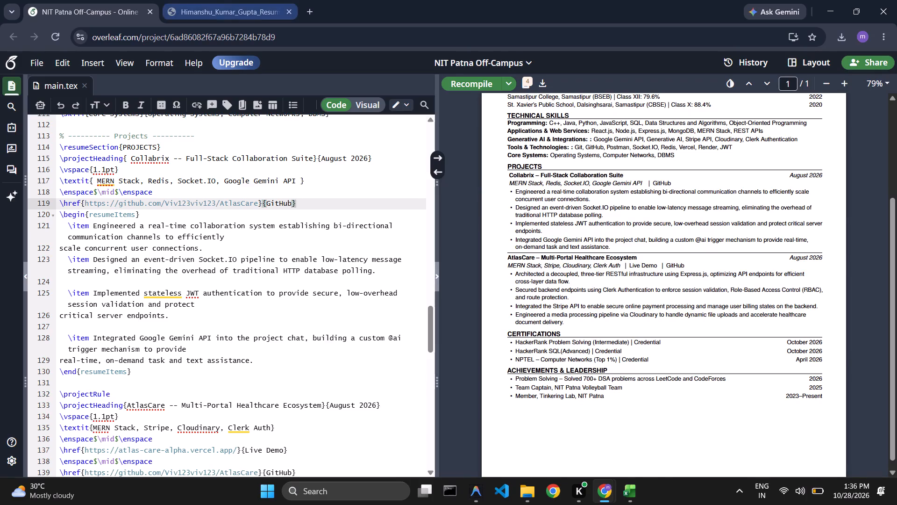
Open GitHub alongside the Overleaf project, go to the ai-chat-app repository and copy its web address.
click(305, 6)
text(gith)
key(Return)
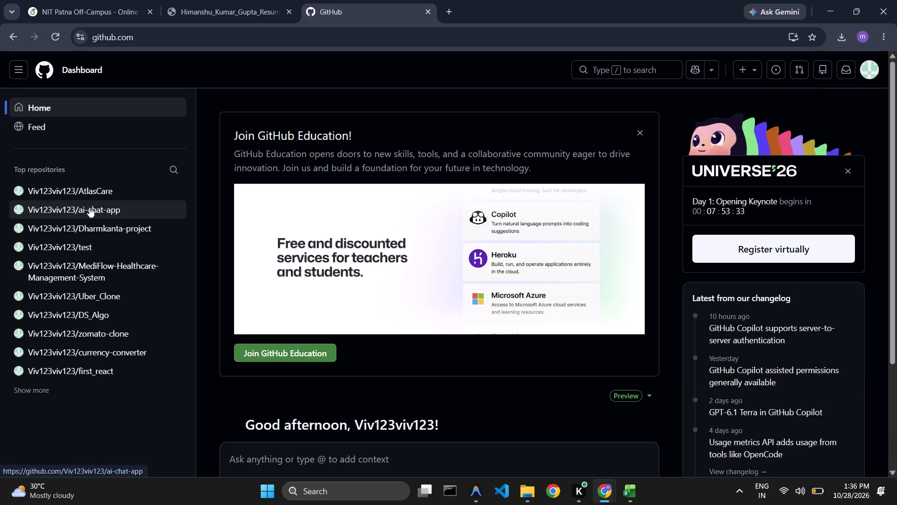
click(89, 207)
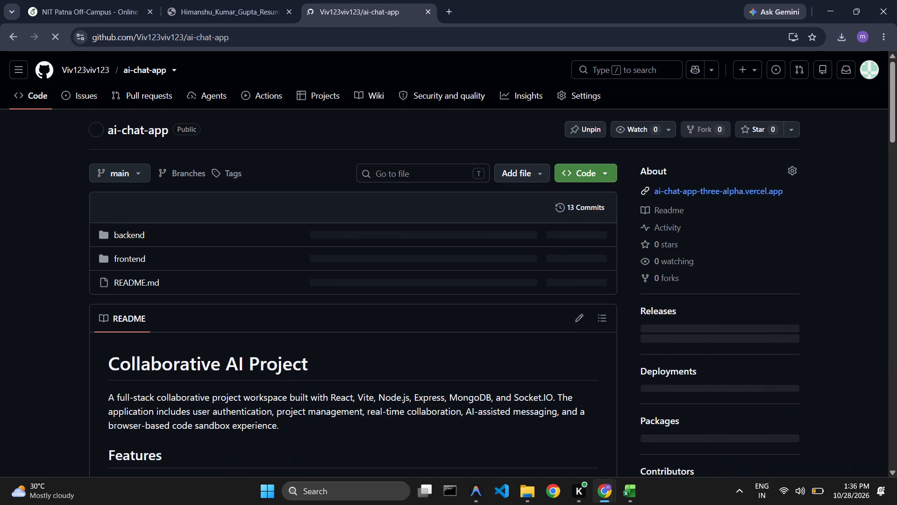
click(241, 35)
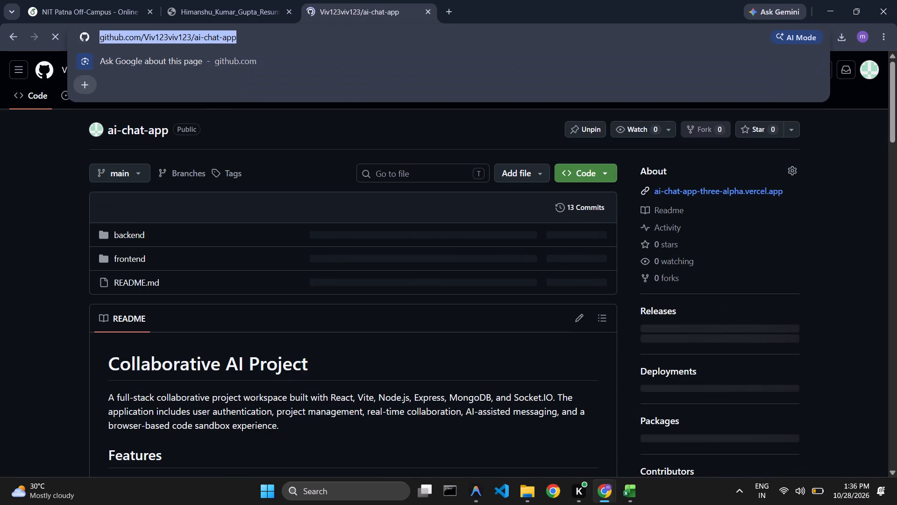
key(ctrl+c)
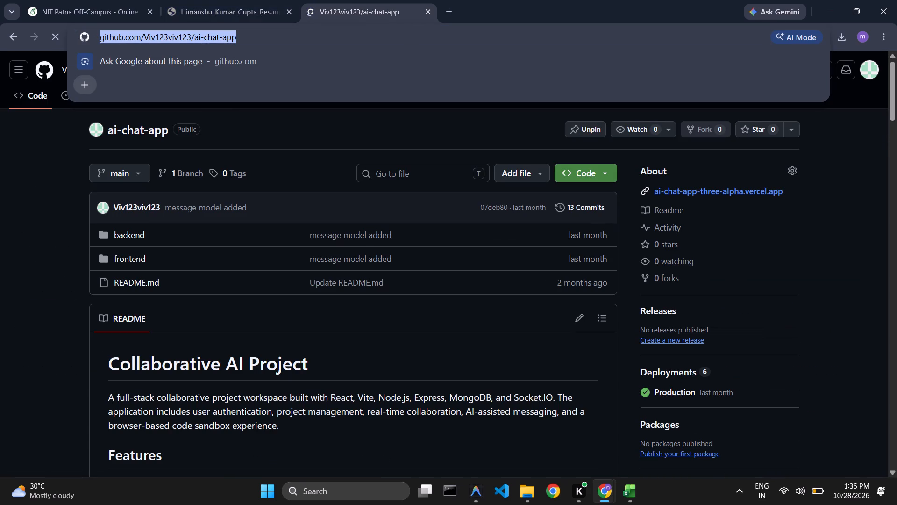
Back in the Overleaf project, replace the AtlasCare URL in the Collabrix GitHub link with the copied ai-chat-app repository URL.
click(242, 7)
click(121, 4)
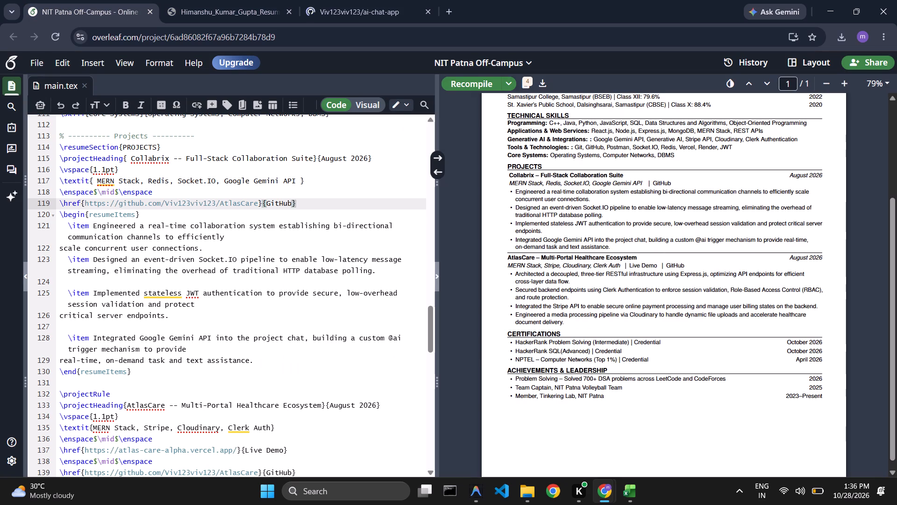
drag(259, 205, 90, 197)
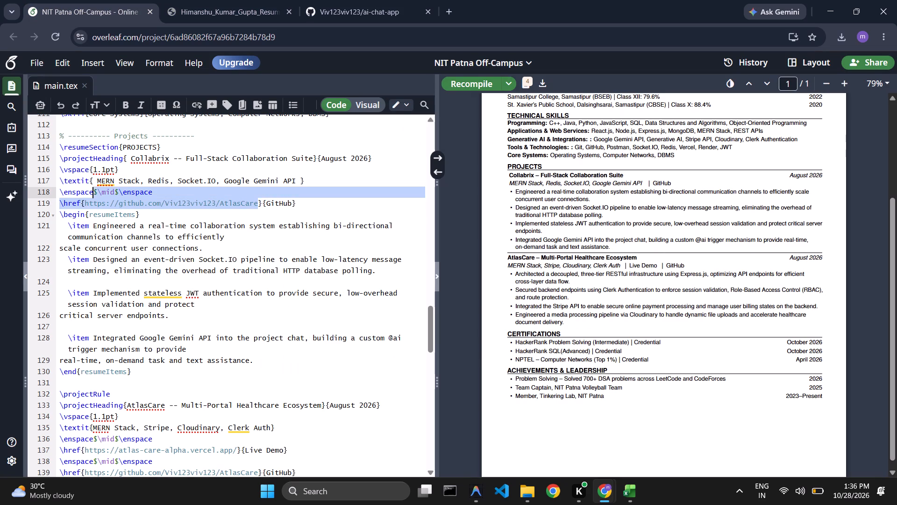
drag(90, 197, 84, 203)
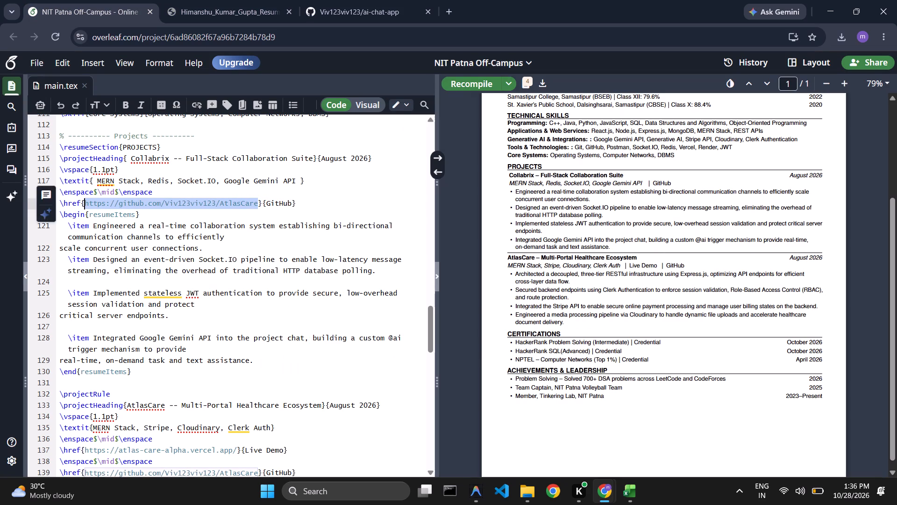
key(ctrl+v)
click(328, 208)
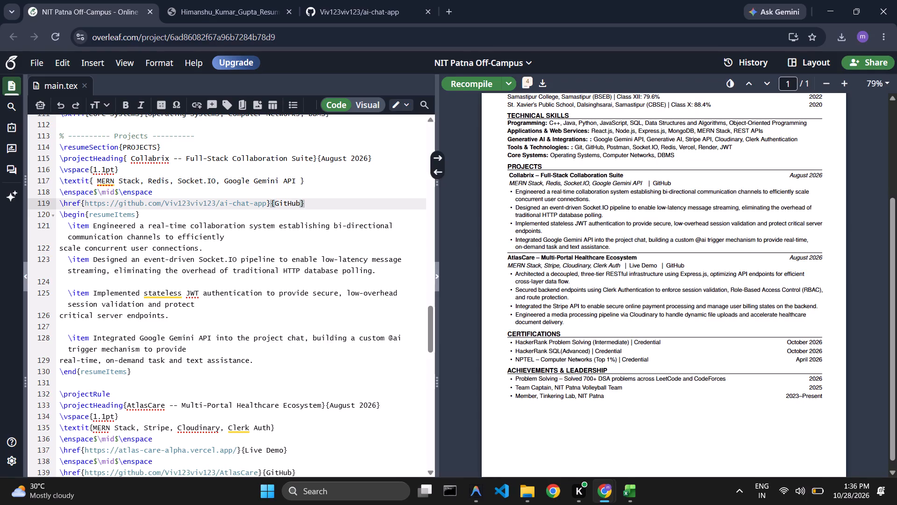
Add a leading space inside the braces of the AtlasCare project heading and its tech-stack line, matching the Collabrix entry.
scroll(484, 267, up, 3)
scroll(638, 311, down, 1)
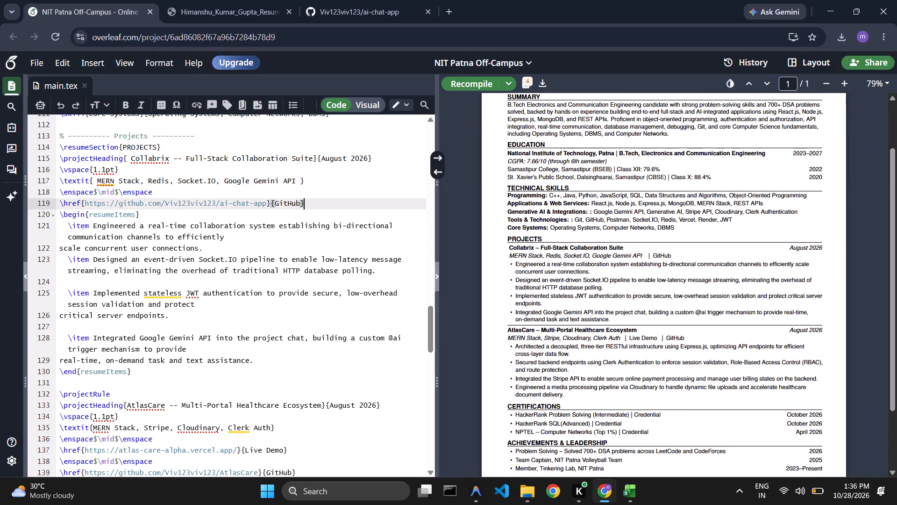
scroll(638, 311, down, 2)
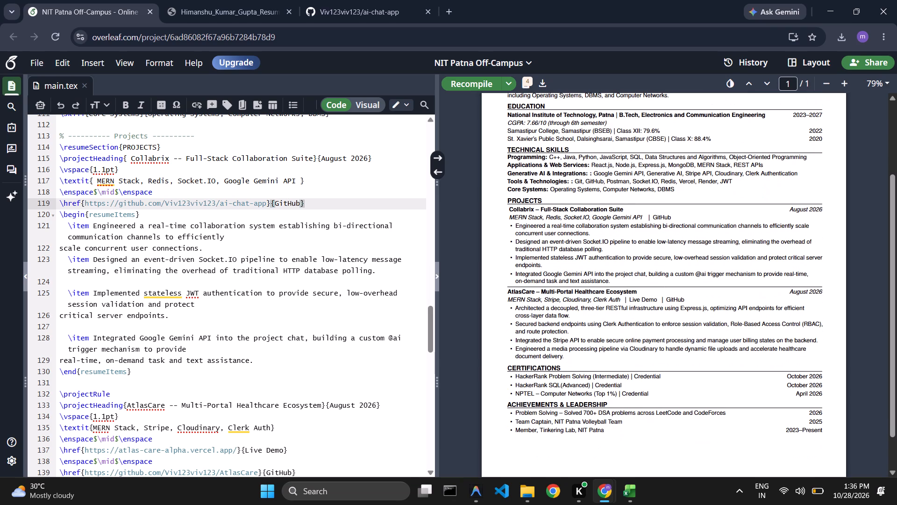
scroll(352, 309, down, 1)
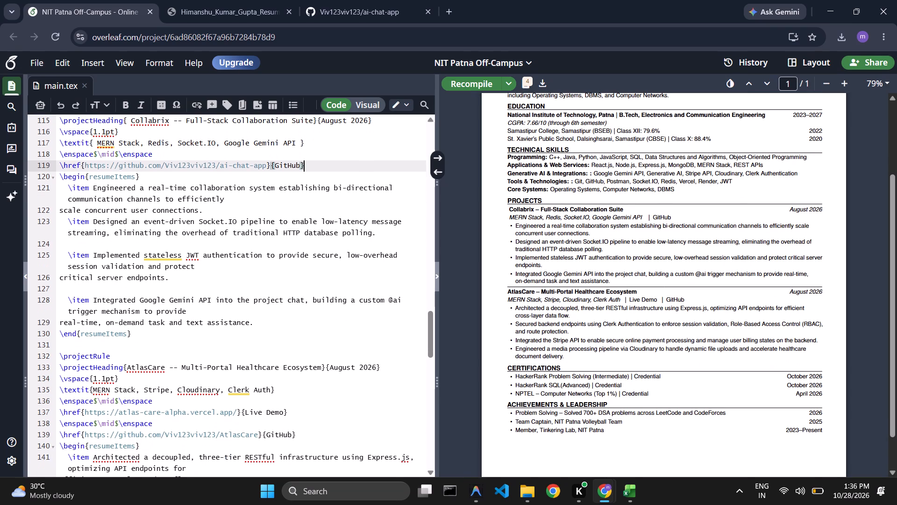
scroll(313, 306, down, 1)
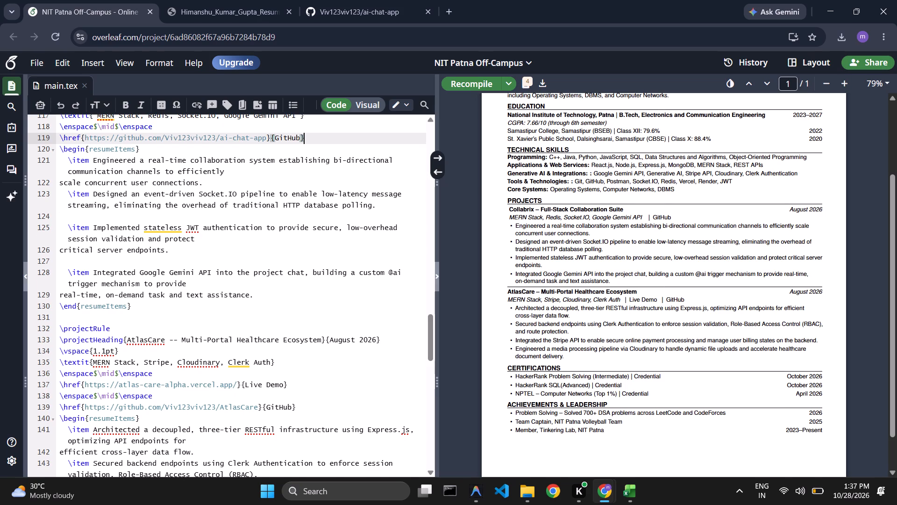
scroll(313, 306, down, 1)
scroll(194, 277, up, 1)
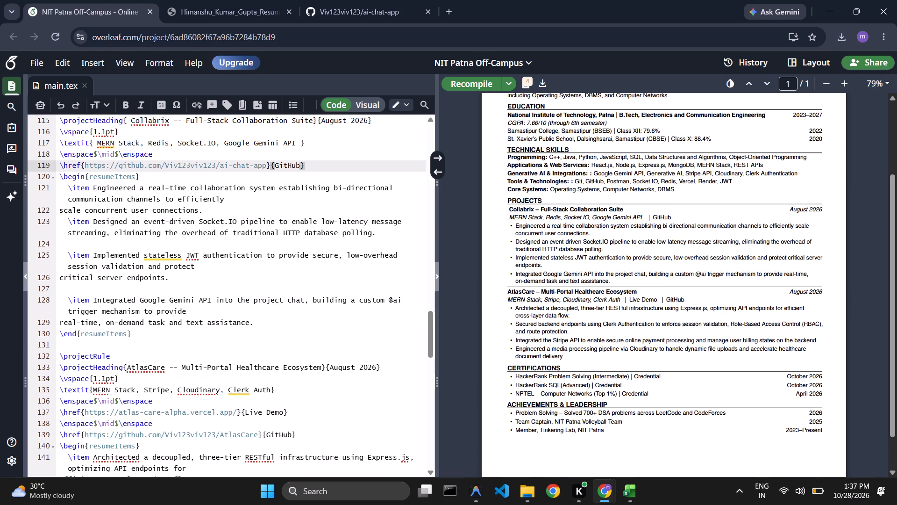
scroll(194, 277, up, 1)
click(128, 385)
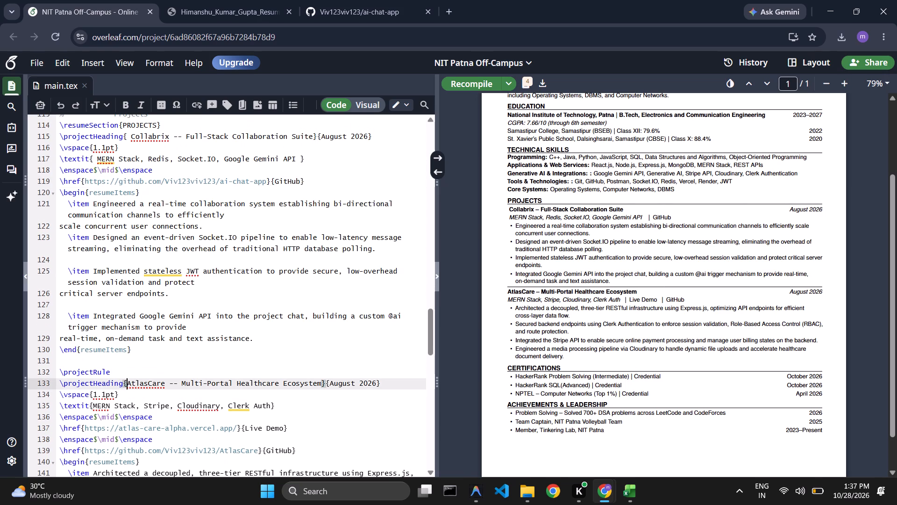
key(space)
click(94, 408)
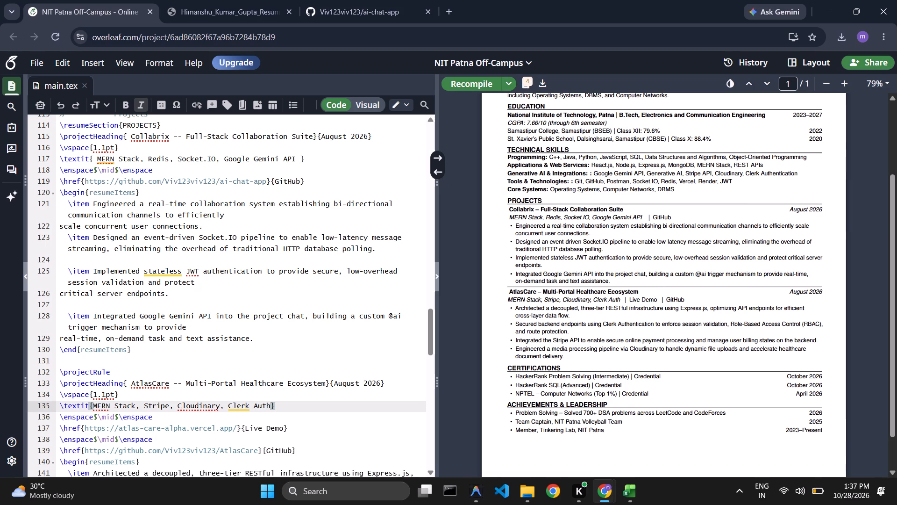
key(space)
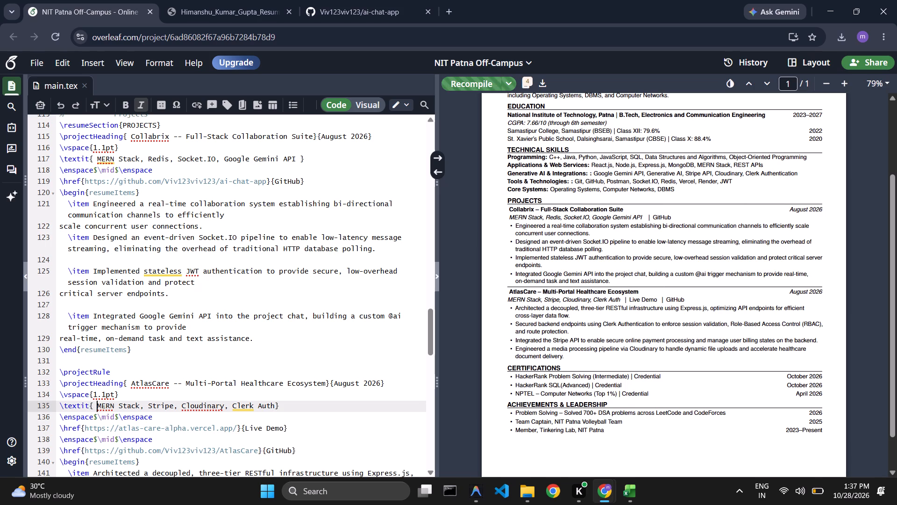
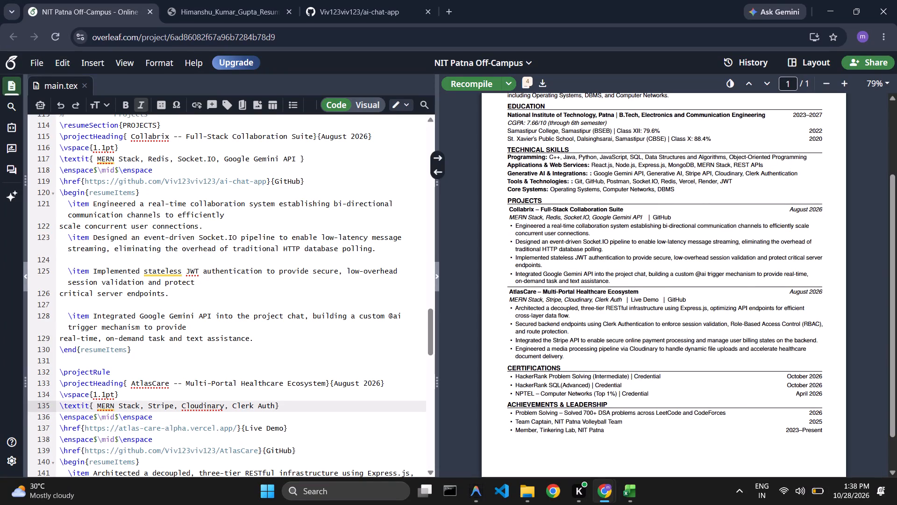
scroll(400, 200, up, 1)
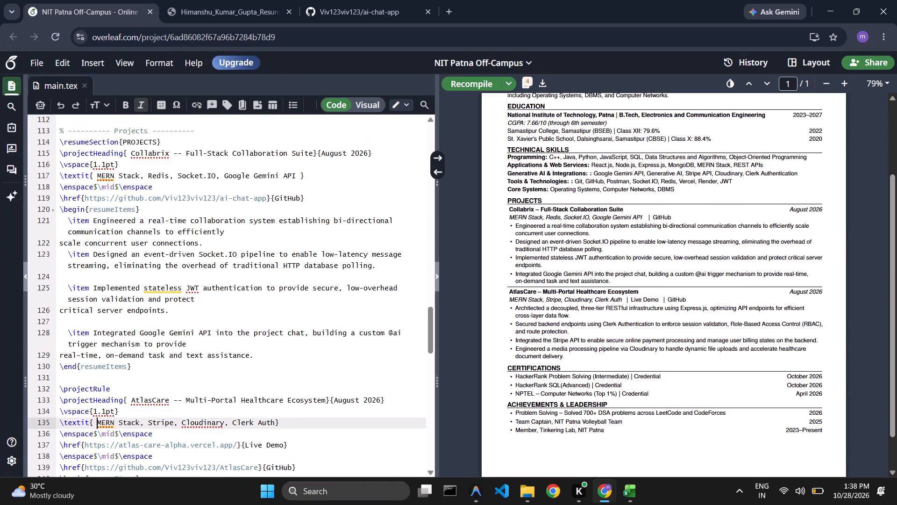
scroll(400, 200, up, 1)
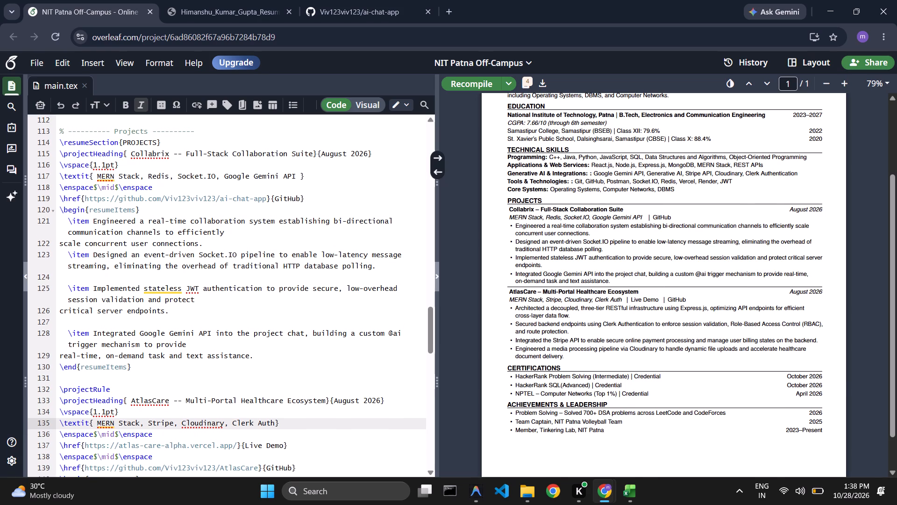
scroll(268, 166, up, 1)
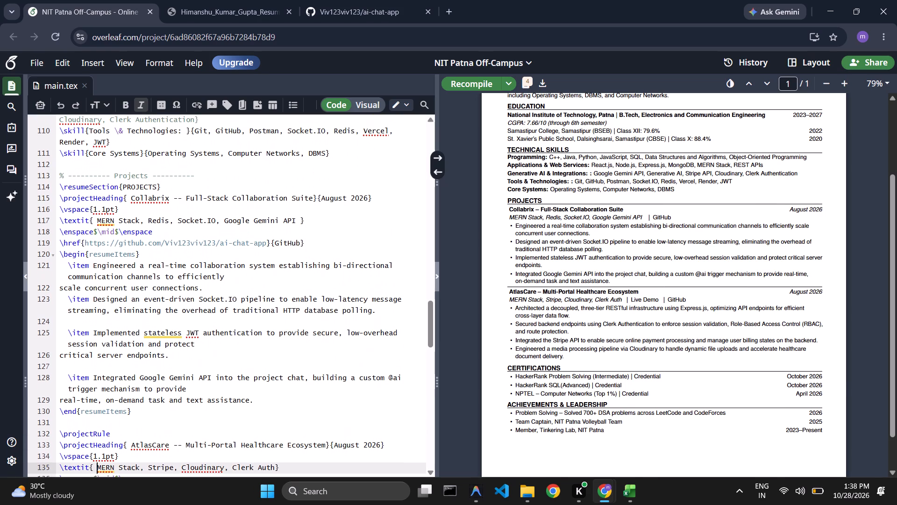
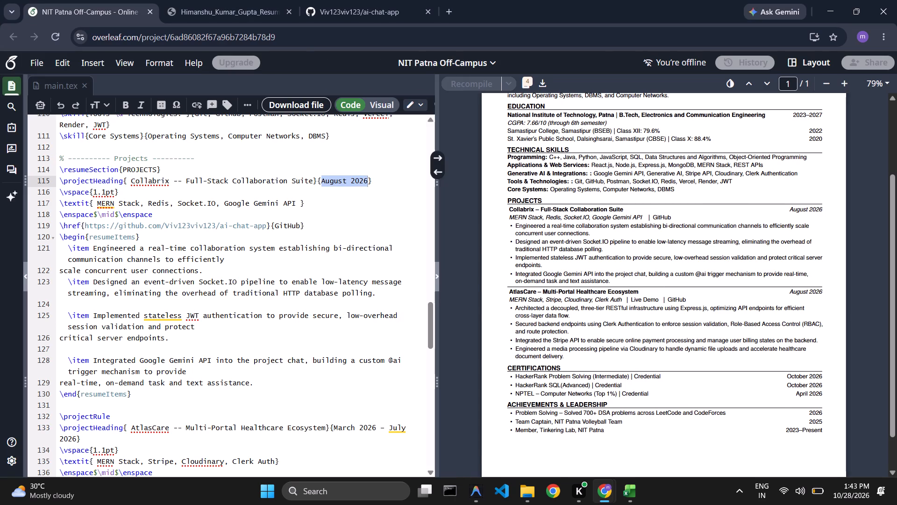
key(ctrl+v)
drag(366, 181, 320, 179)
key(ctrl+v)
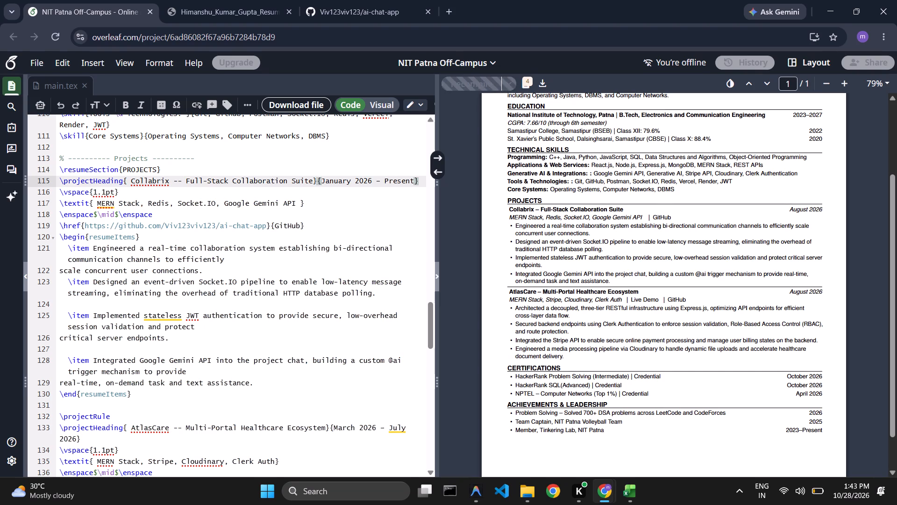
click(420, 183)
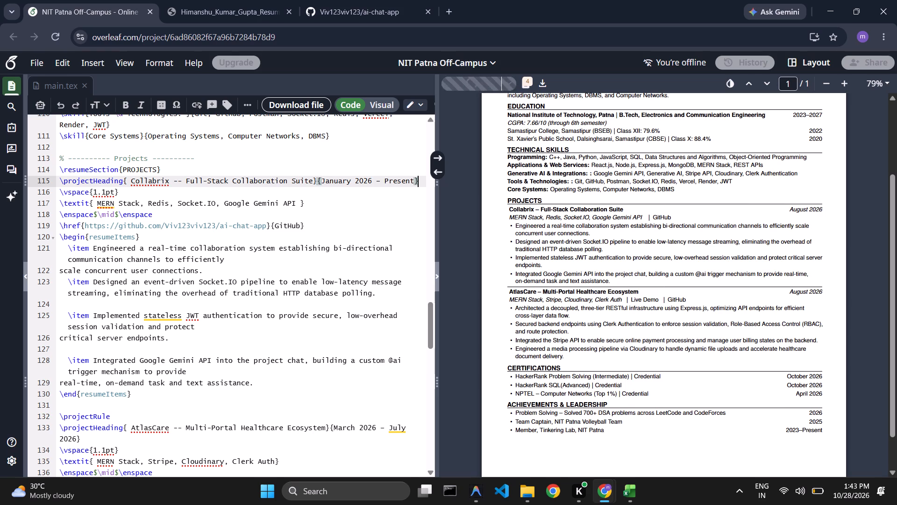
click(374, 198)
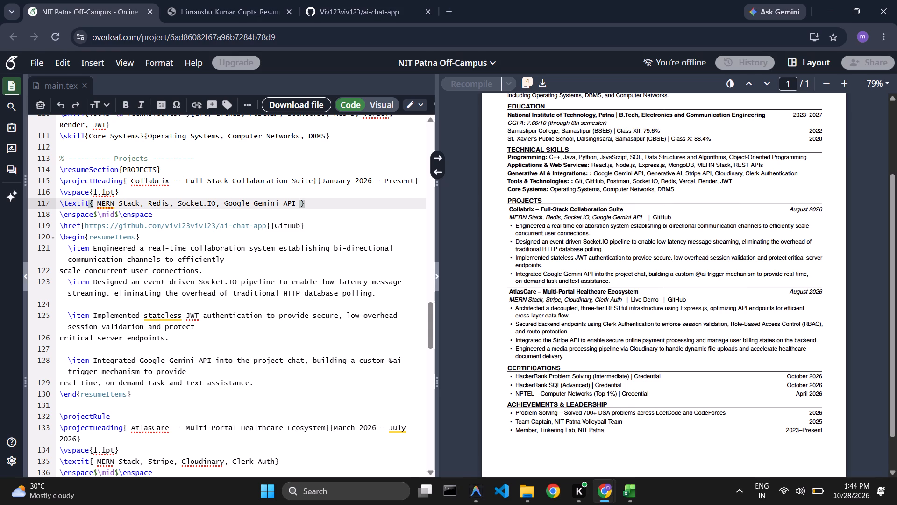
click(325, 229)
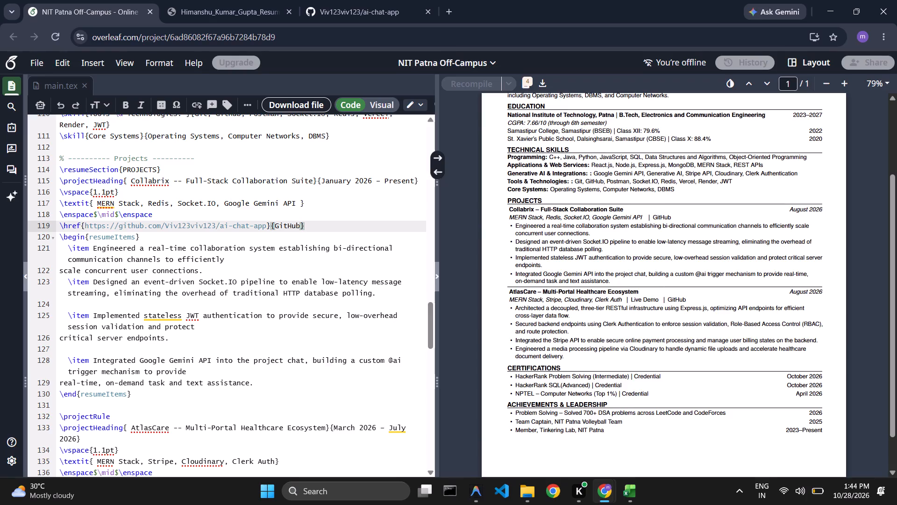
Review the resume preview from the header and summary through the projects, certifications and achievements sections.
scroll(701, 247, up, 1)
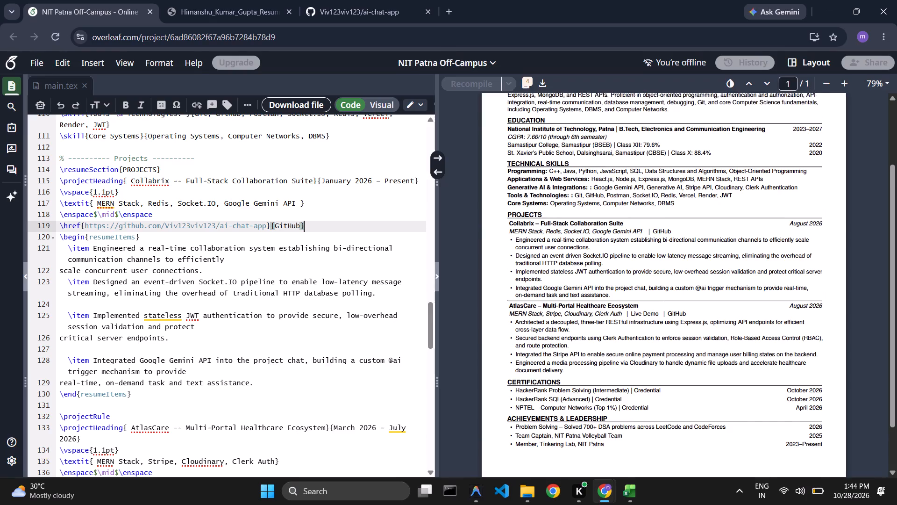
scroll(701, 247, up, 2)
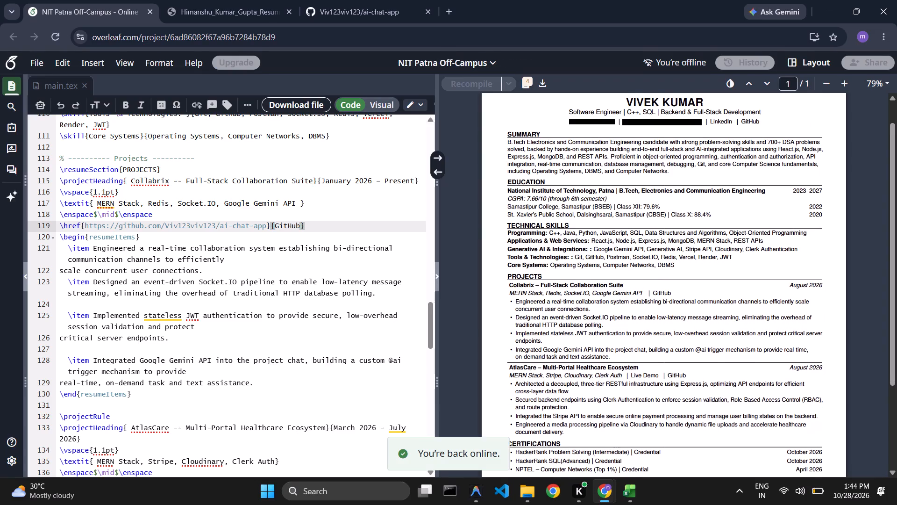
scroll(870, 244, down, 1)
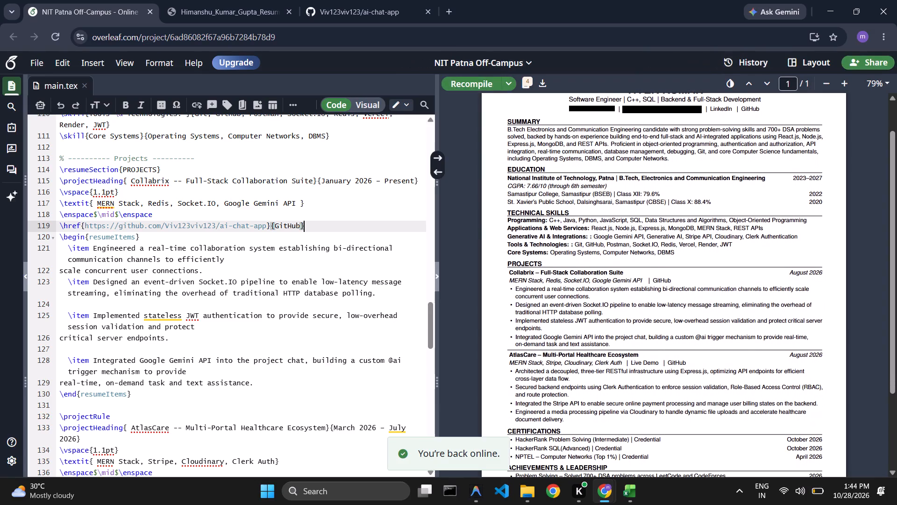
scroll(870, 244, down, 1)
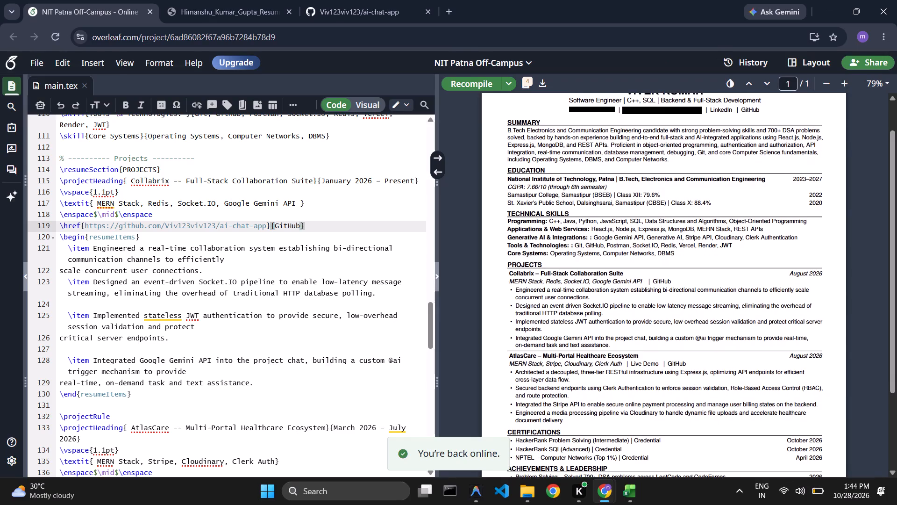
scroll(870, 244, down, 2)
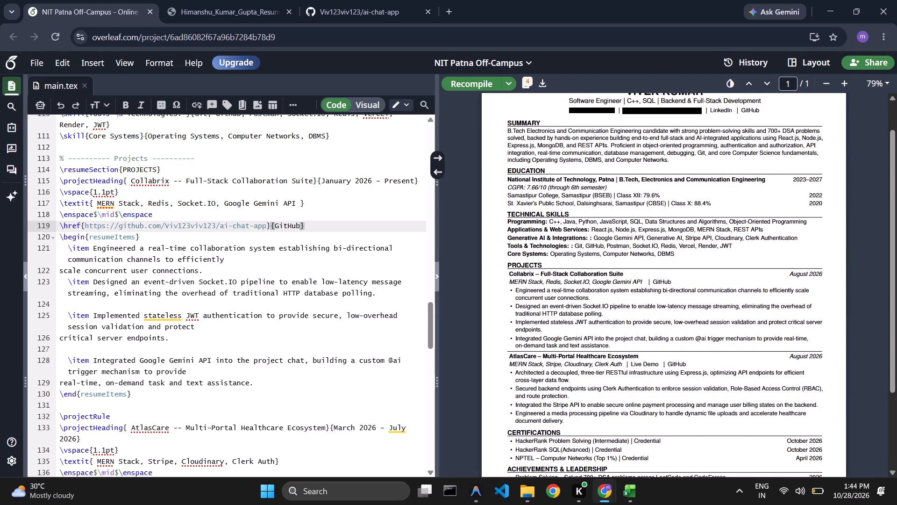
scroll(870, 244, down, 2)
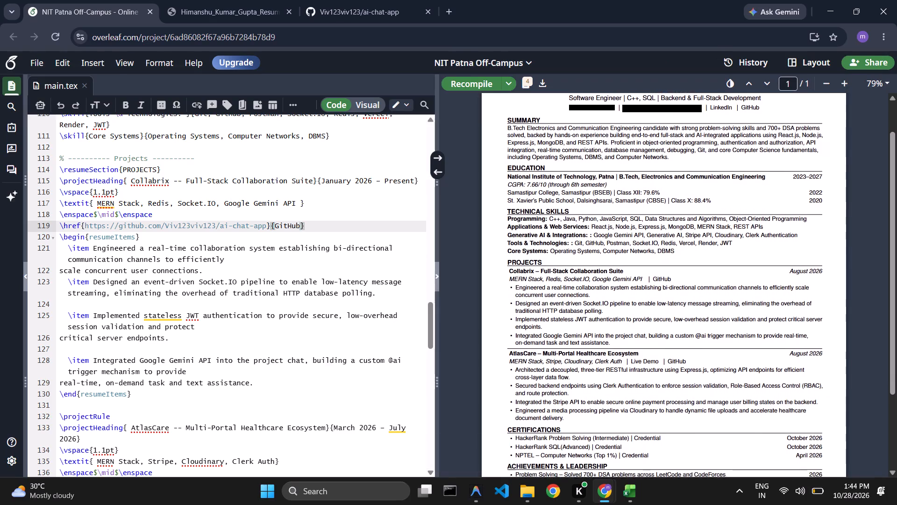
scroll(870, 244, down, 1)
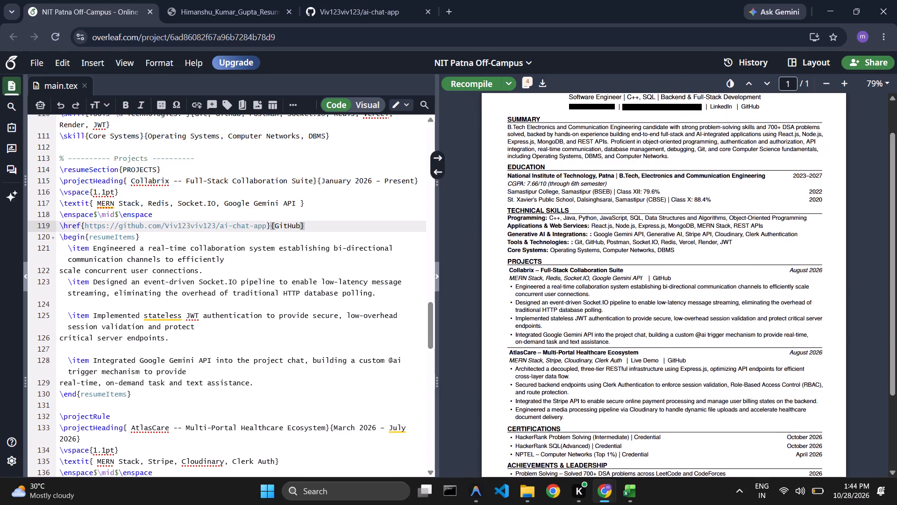
scroll(870, 244, down, 4)
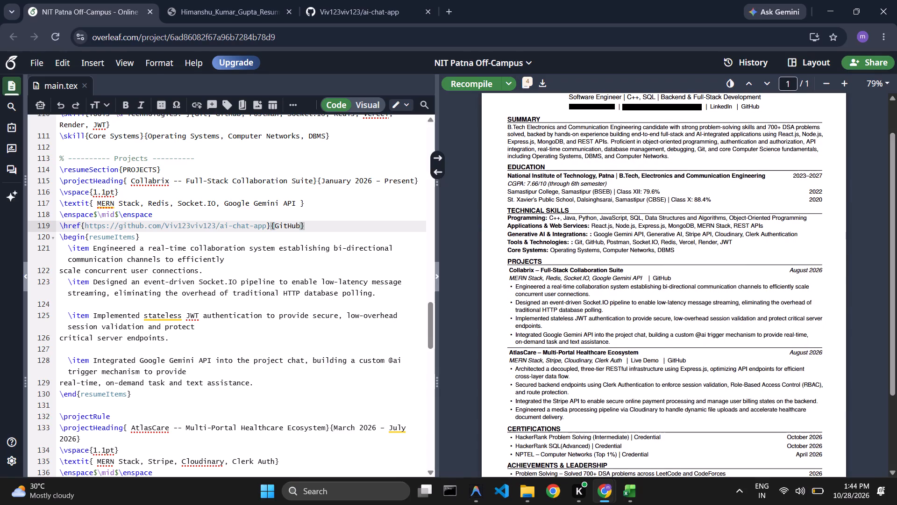
scroll(870, 244, down, 3)
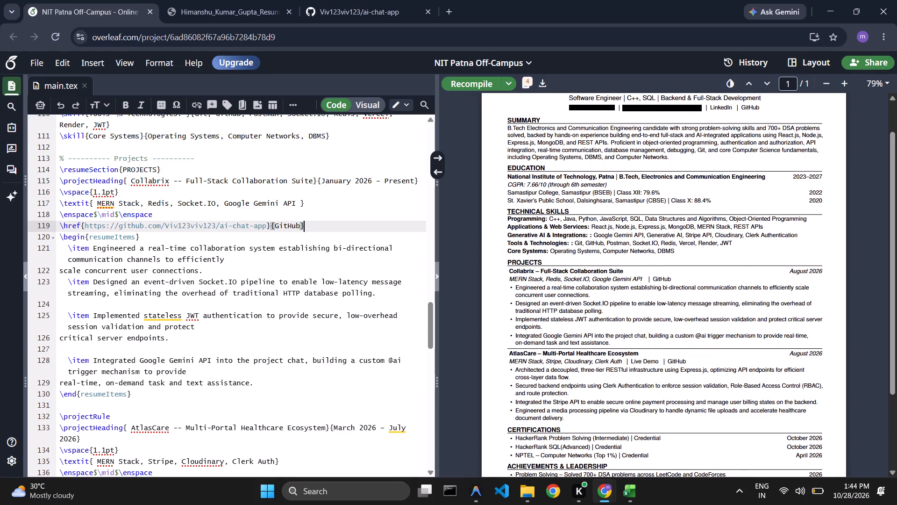
scroll(870, 244, down, 5)
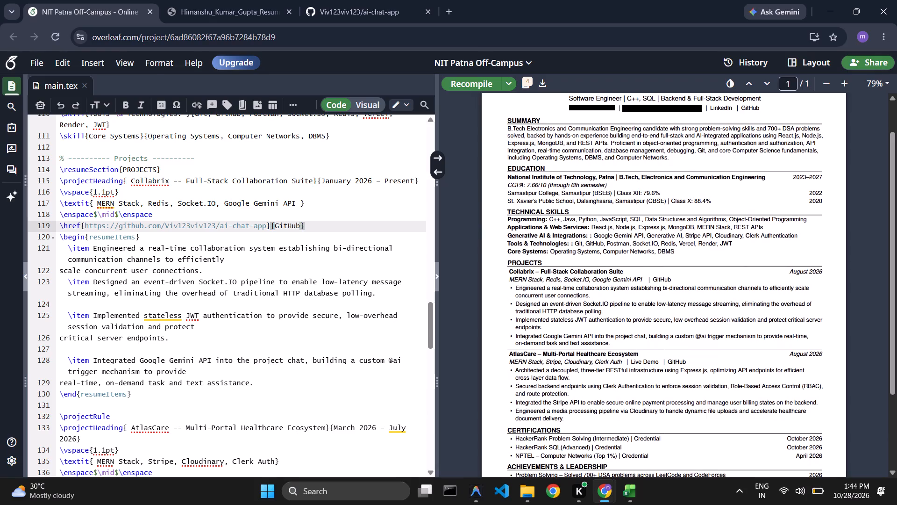
scroll(870, 244, down, 4)
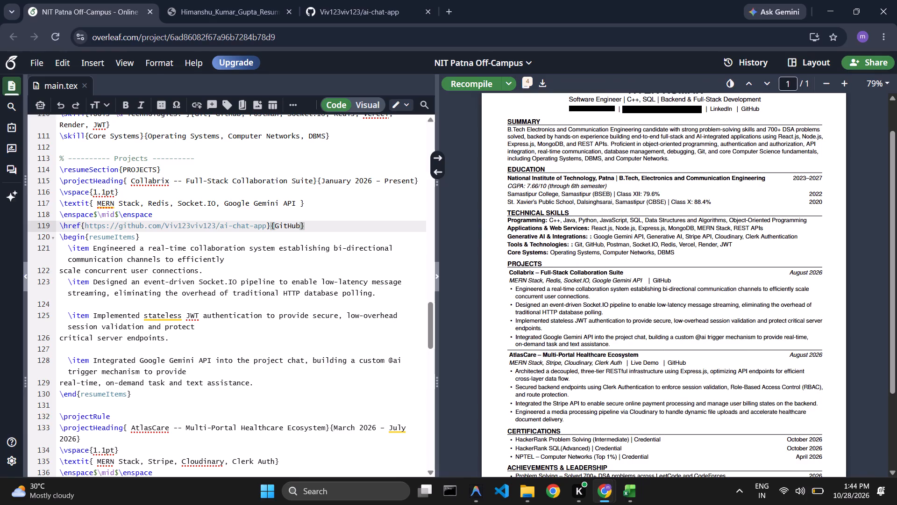
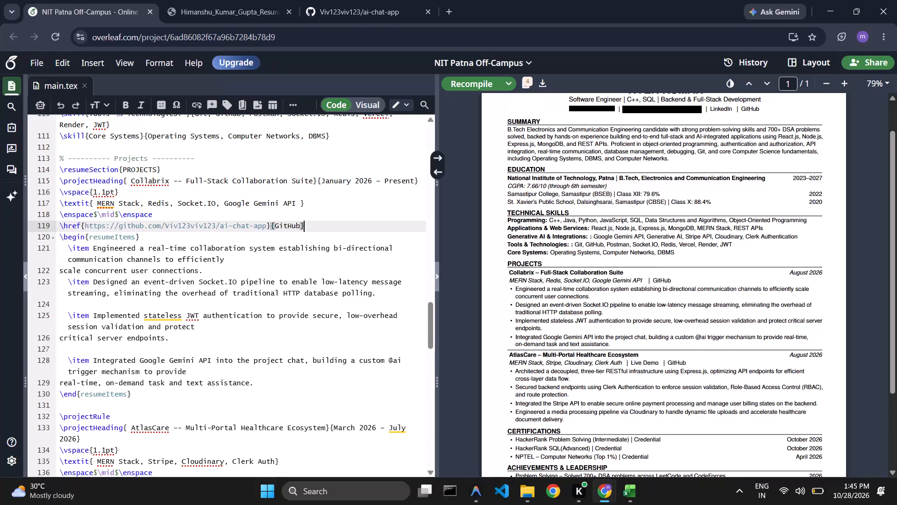
Recompile the resume so the PDF preview picks up the edited Collabrix and AtlasCare project dates.
scroll(866, 321, down, 2)
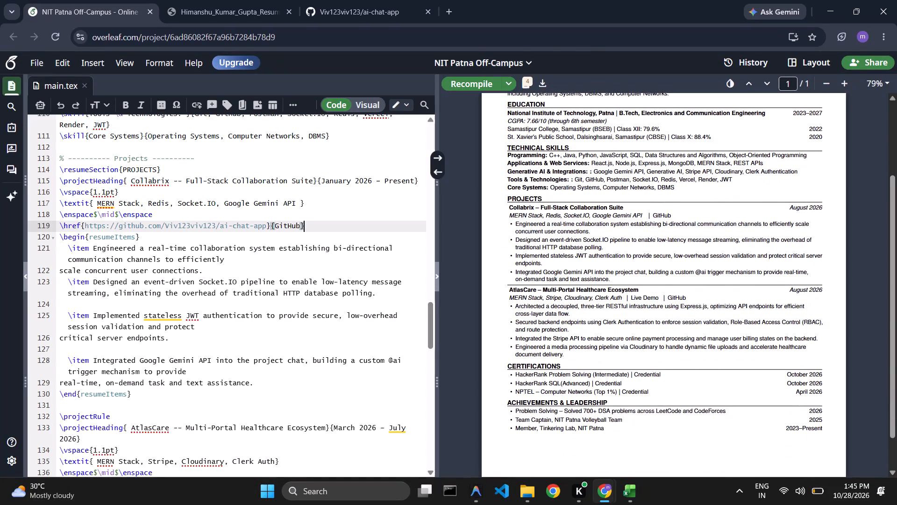
scroll(866, 321, down, 1)
click(460, 82)
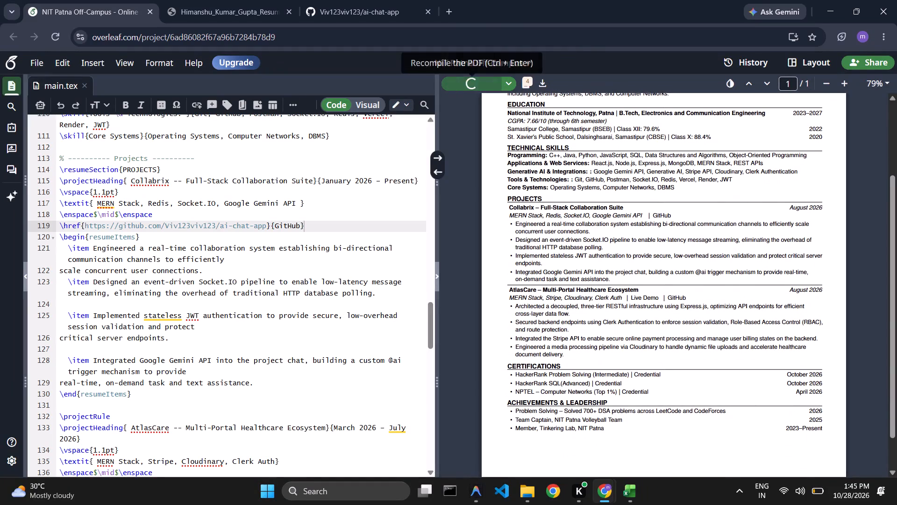
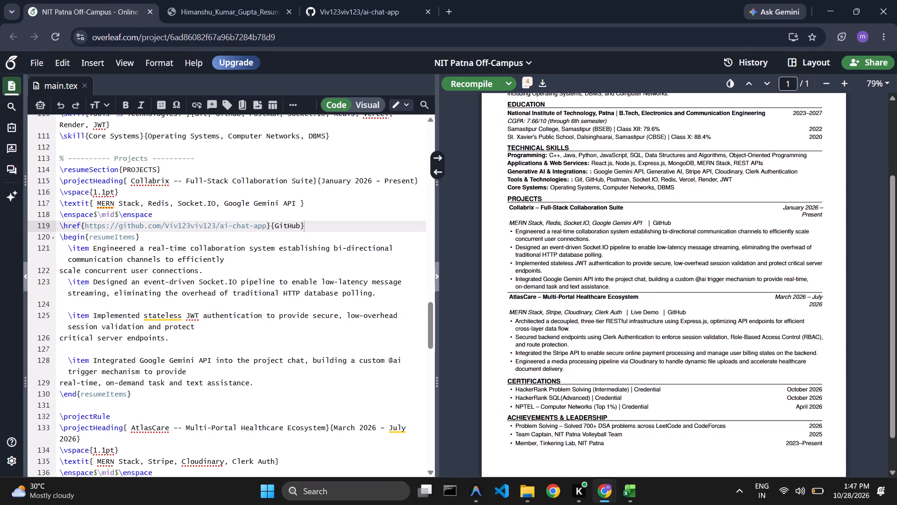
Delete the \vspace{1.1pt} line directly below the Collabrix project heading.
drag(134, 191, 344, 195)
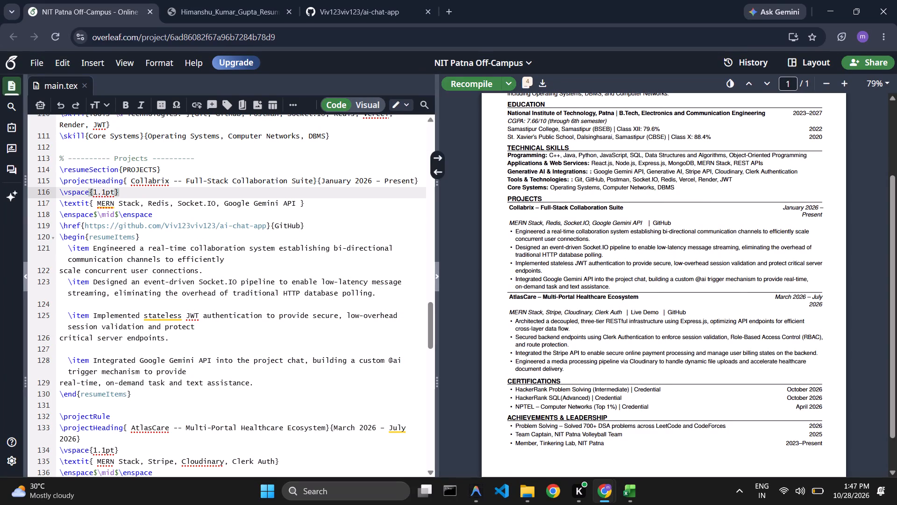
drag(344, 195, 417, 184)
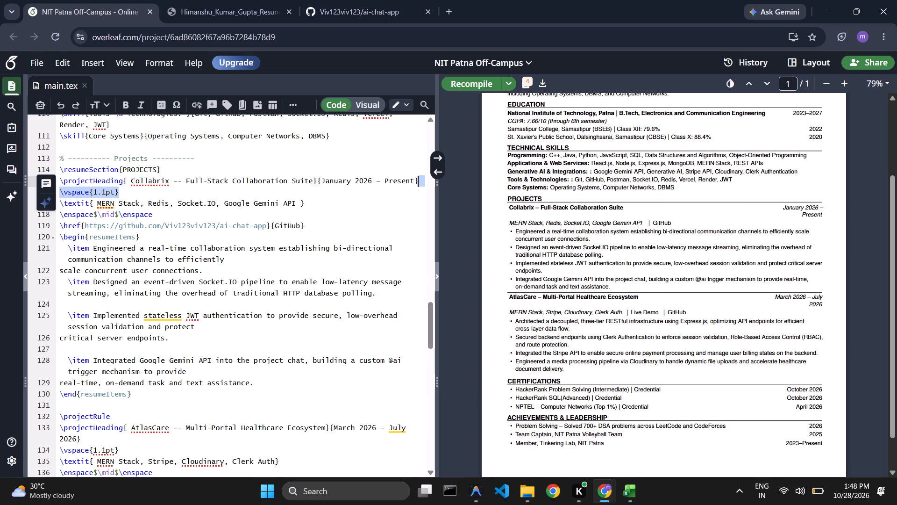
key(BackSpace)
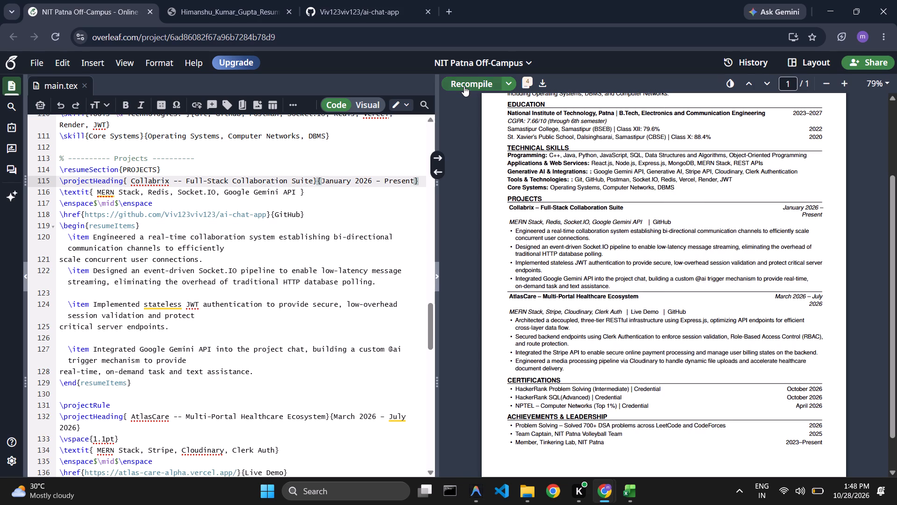
Compare the PDF preview's layout and project date alignment with the reference resume PDF in the other browser tab.
scroll(350, 233, up, 1)
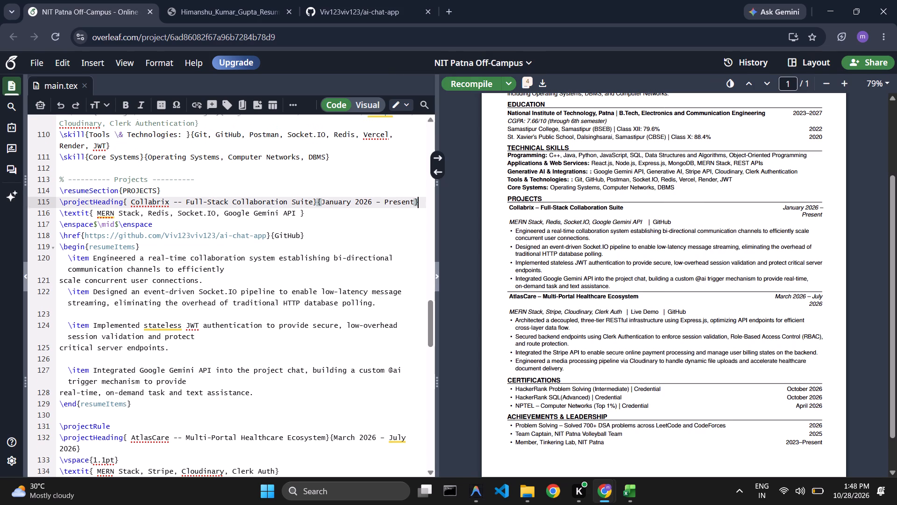
scroll(350, 233, up, 1)
scroll(669, 293, up, 1)
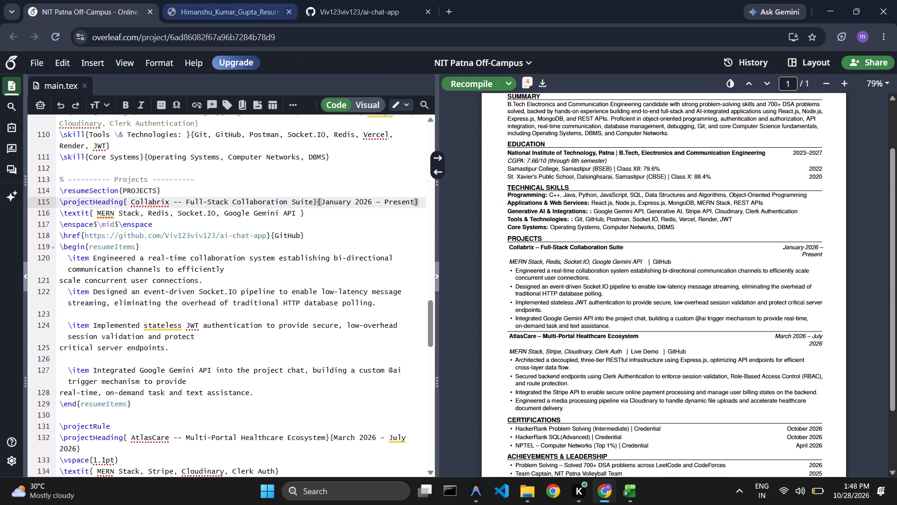
click(225, 0)
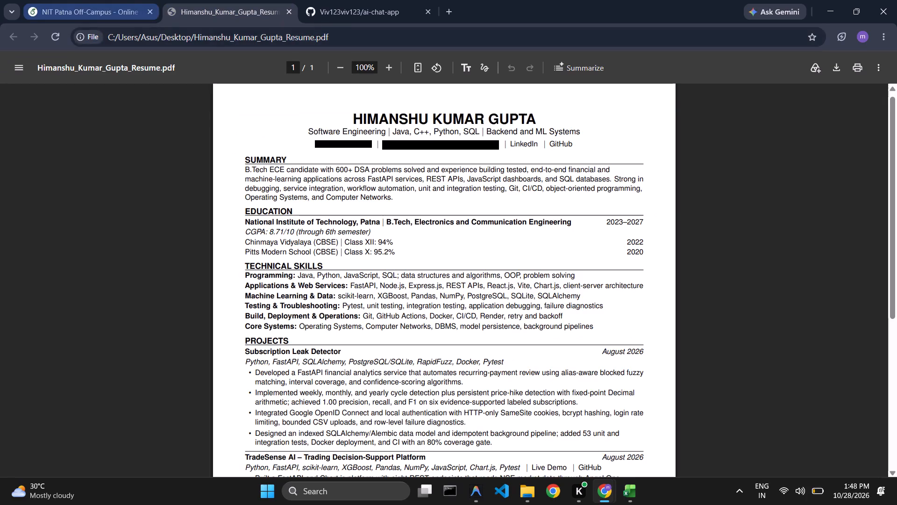
click(95, 8)
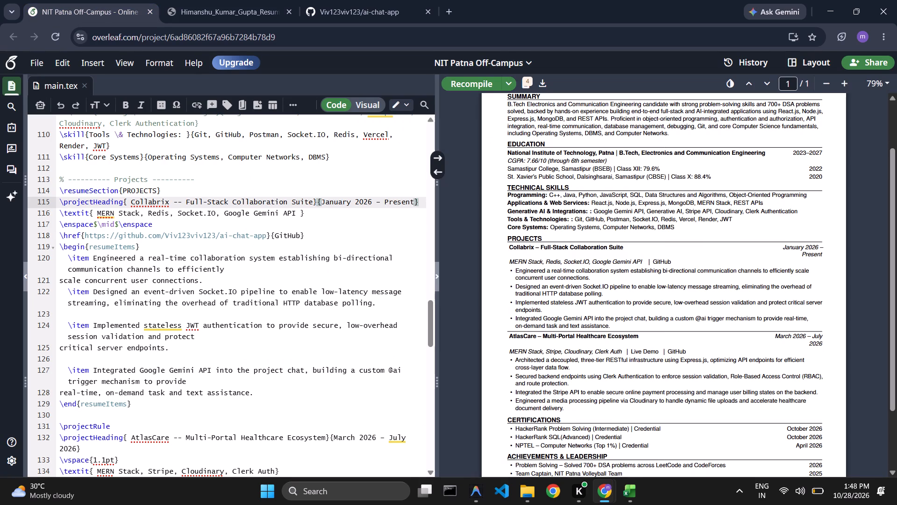
click(198, 0)
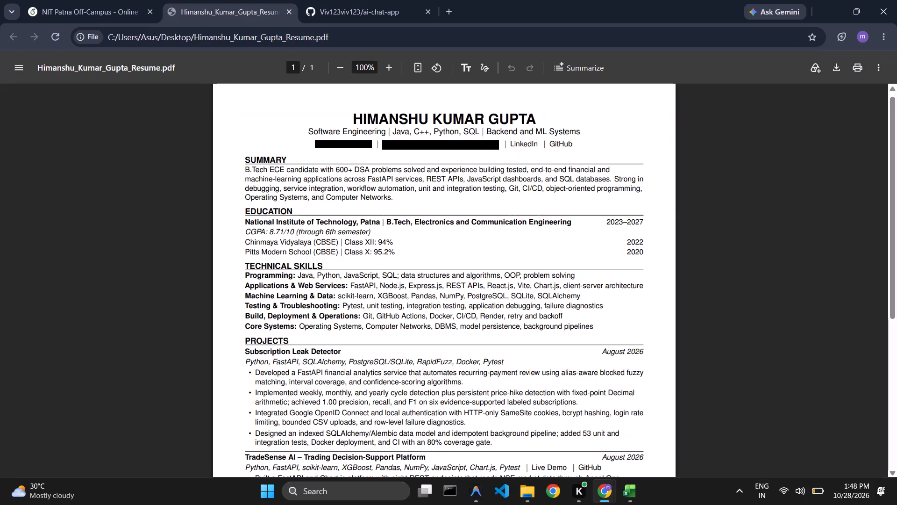
click(118, 7)
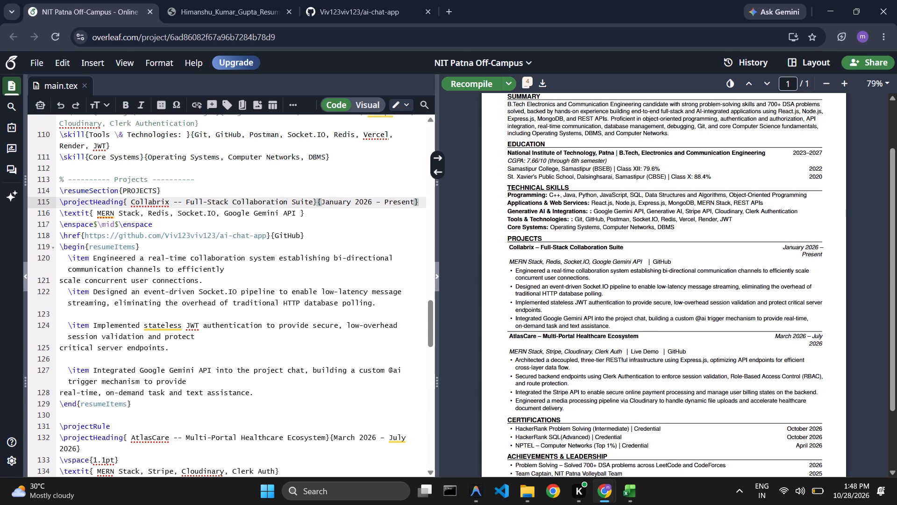
Widen the code editor pane and snip a screenshot covering the Projects source and the PDF preview.
drag(437, 346, 278, 357)
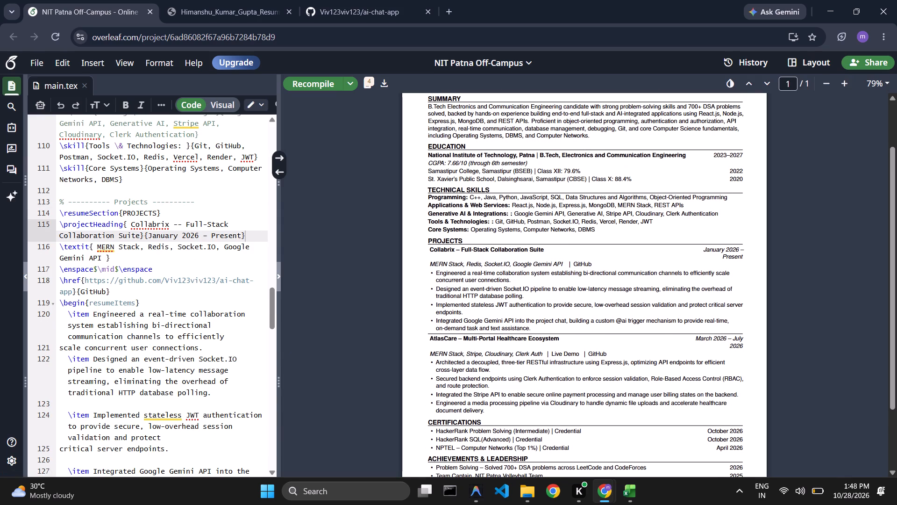
drag(279, 351, 312, 351)
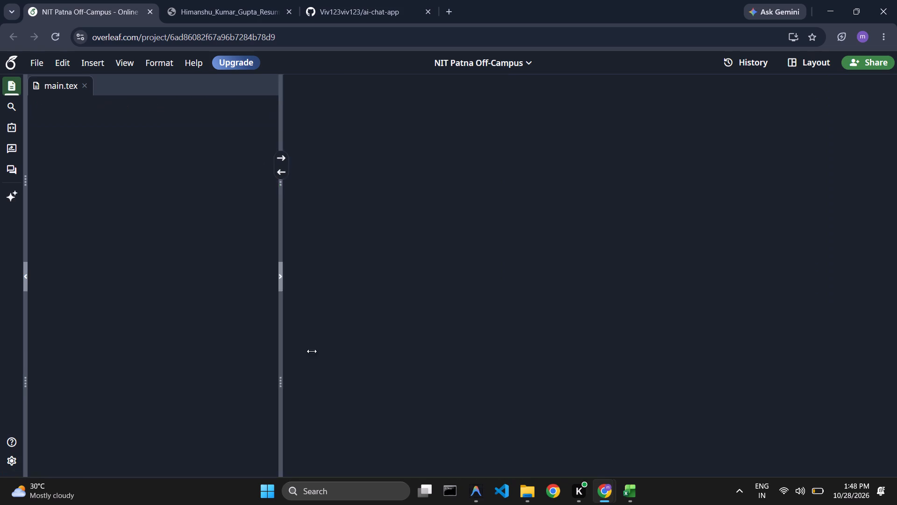
drag(312, 351, 496, 347)
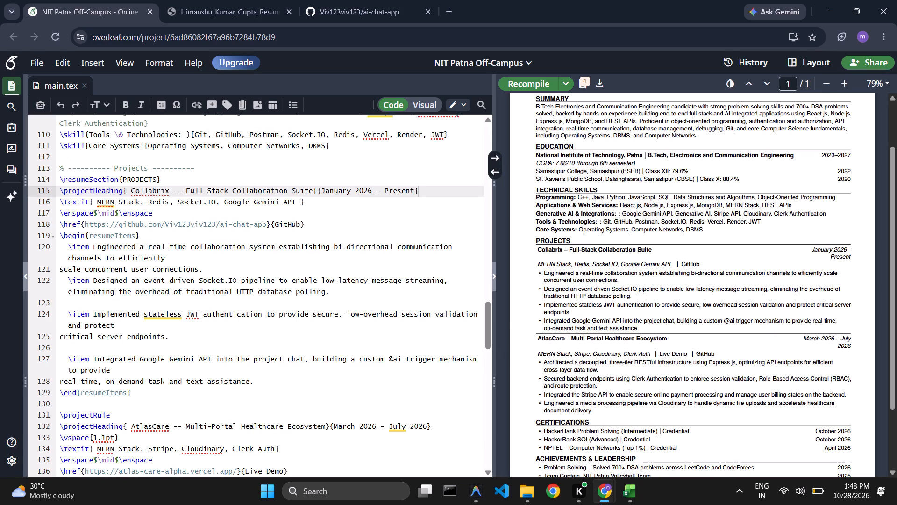
key(shift+super+s)
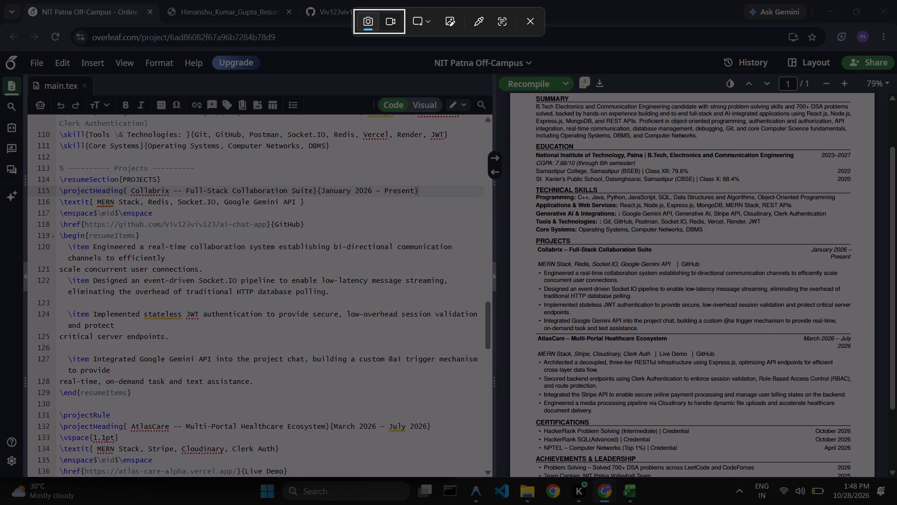
drag(29, 113, 438, 205)
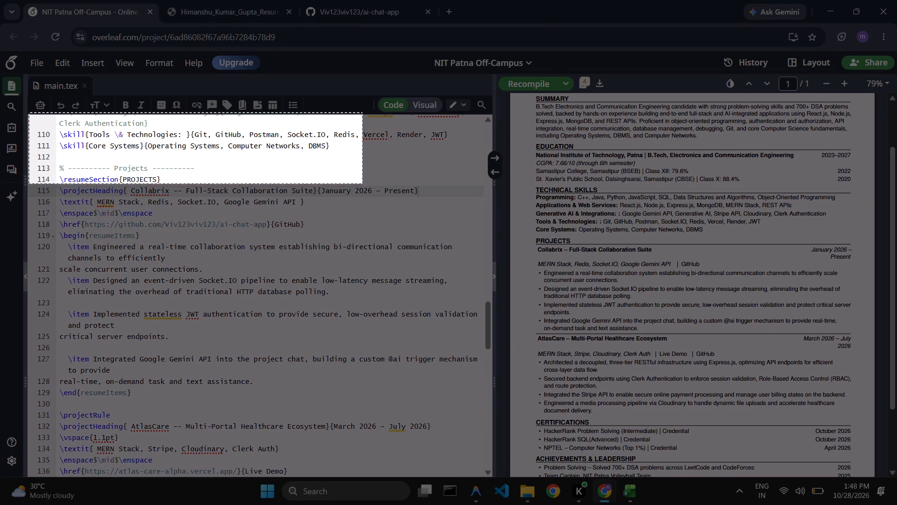
drag(438, 205, 889, 473)
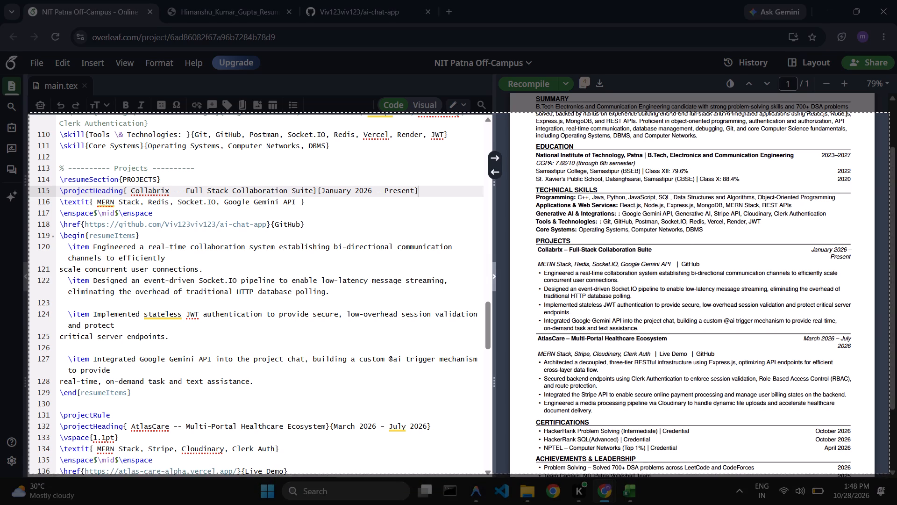
drag(889, 473, 889, 472)
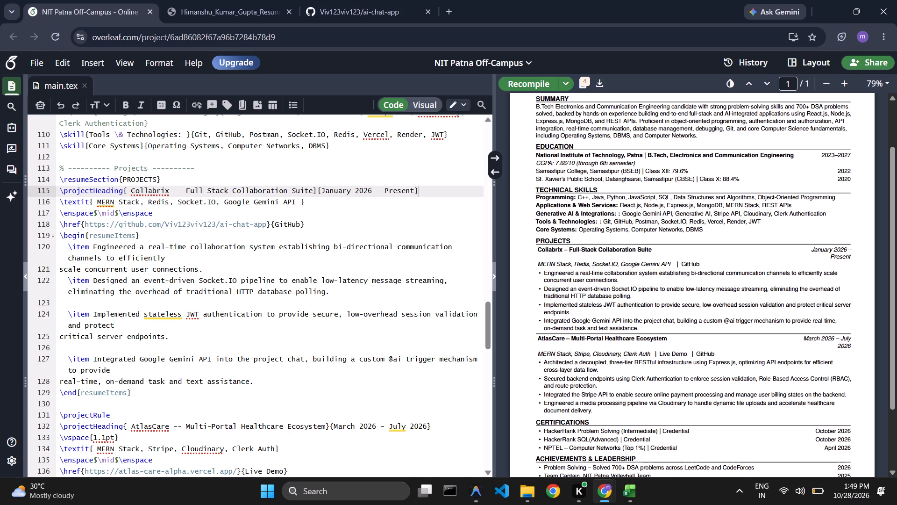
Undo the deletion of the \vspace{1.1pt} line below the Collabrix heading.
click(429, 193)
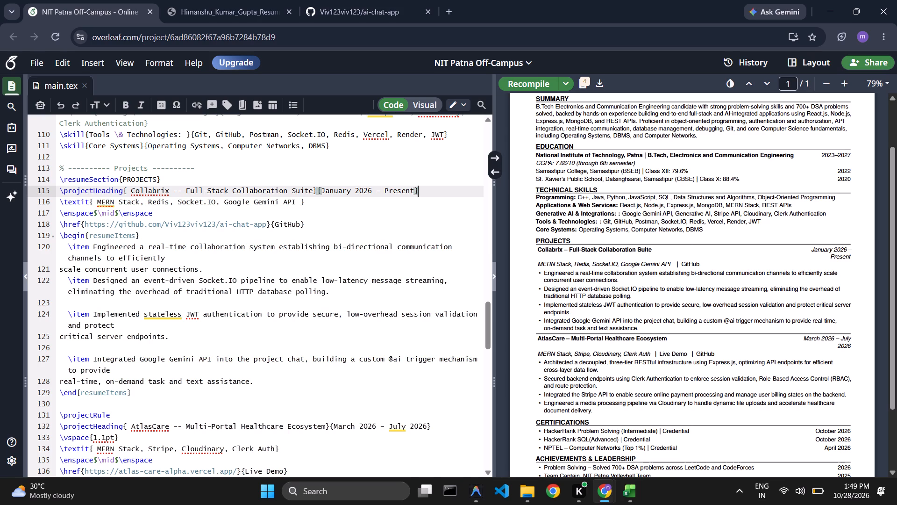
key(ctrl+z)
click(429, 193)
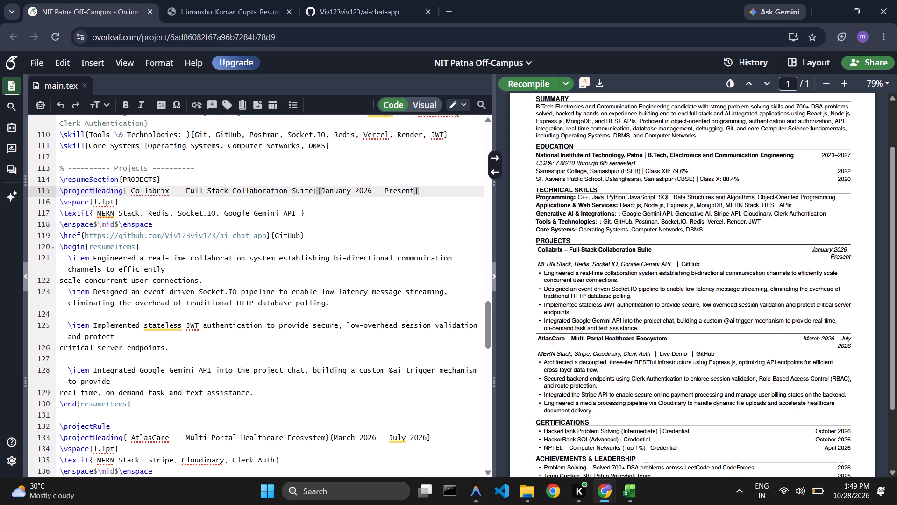
Copy the entire LaTeX source of main.tex.
scroll(406, 168, up, 1)
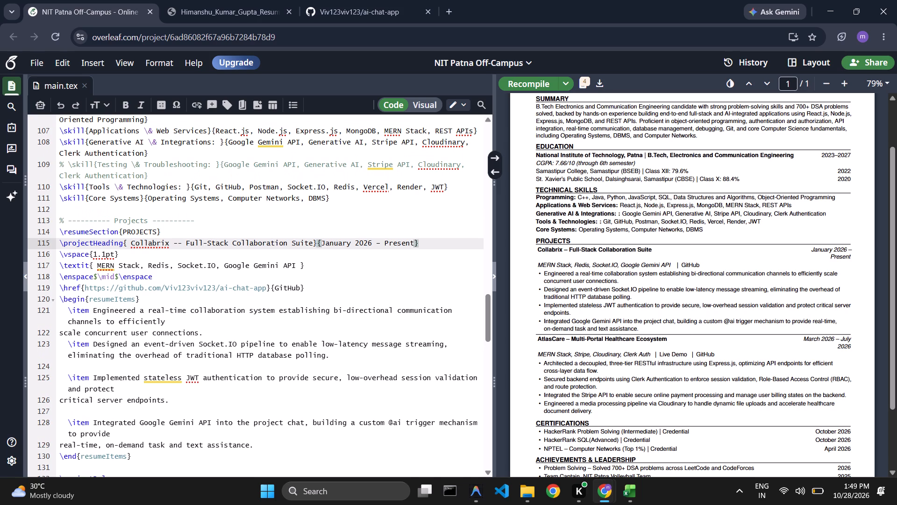
scroll(406, 168, up, 1)
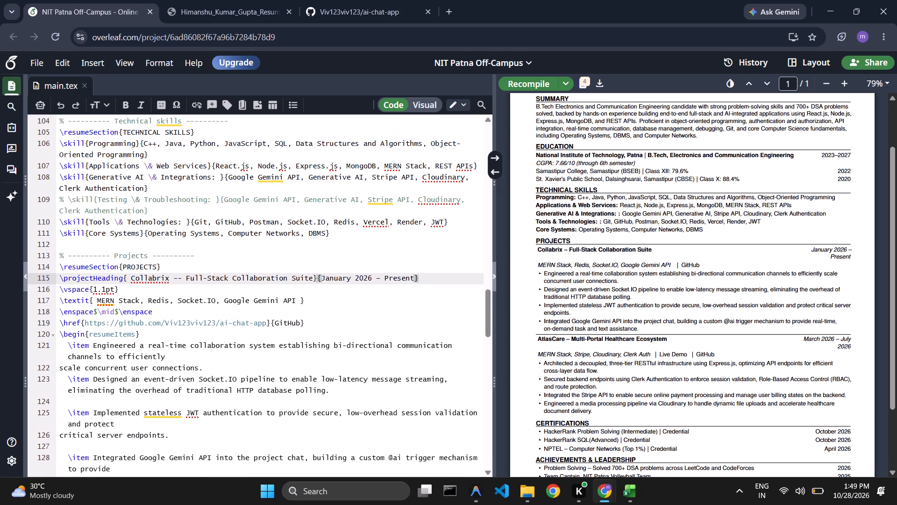
scroll(406, 168, up, 1)
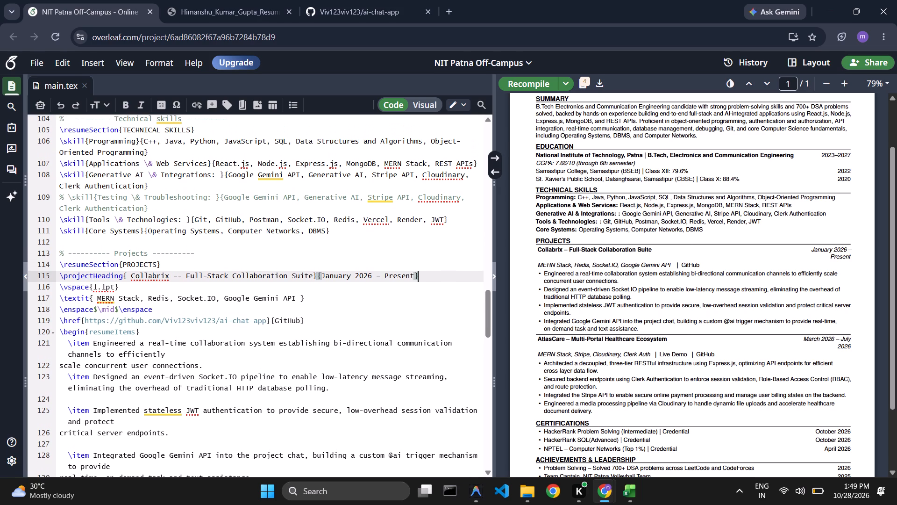